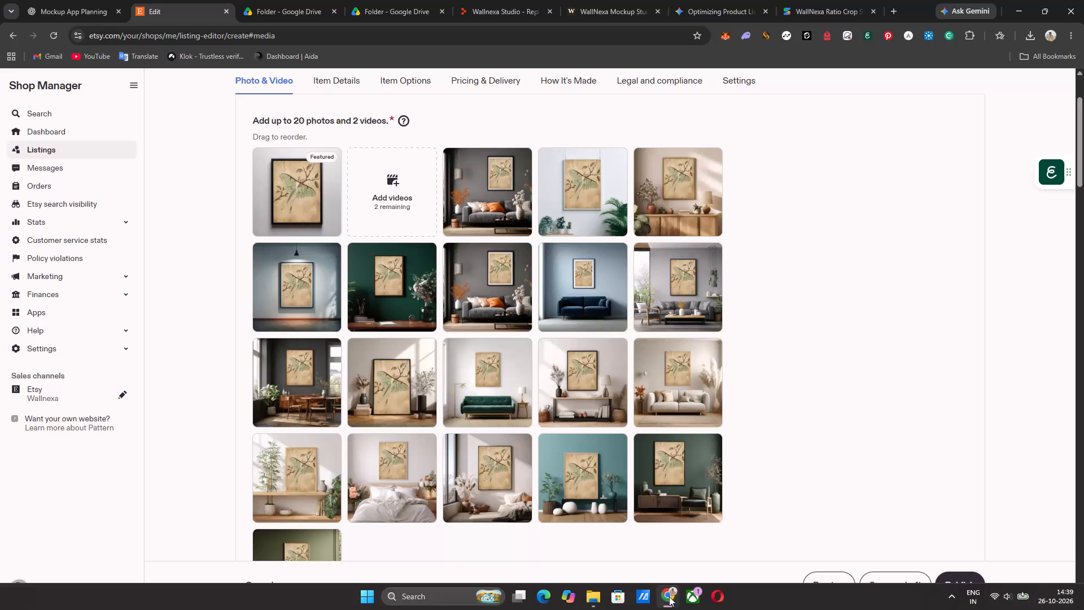
# Look through the uploaded luna moth mockup photos of the listing, including enlarged views of the first ones.
pyautogui.scroll(-4, 754, 324)
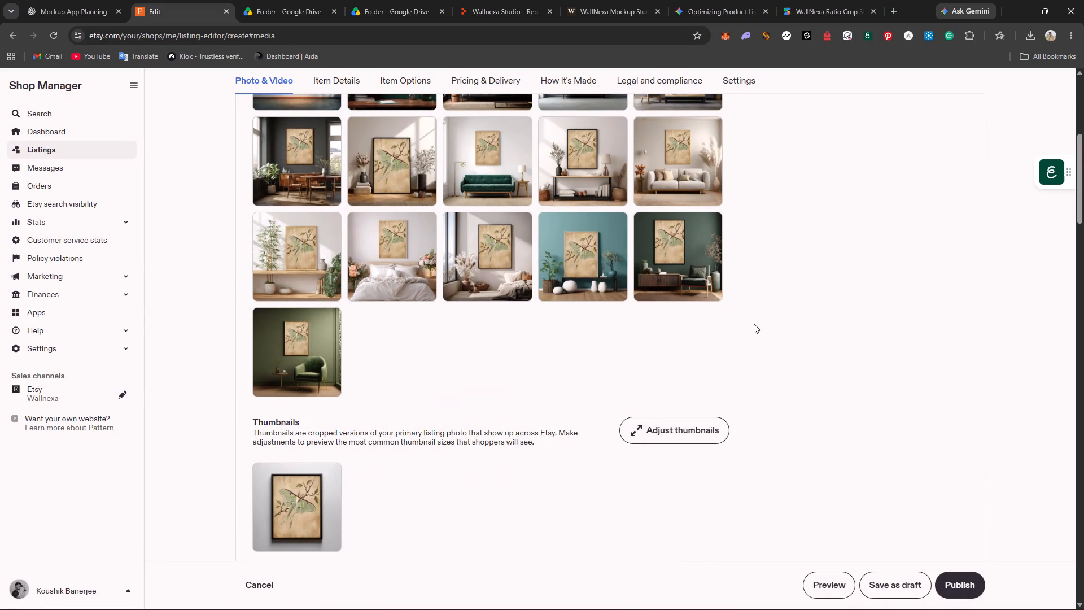
pyautogui.scroll(-4, 756, 324)
pyautogui.scroll(8, 756, 324)
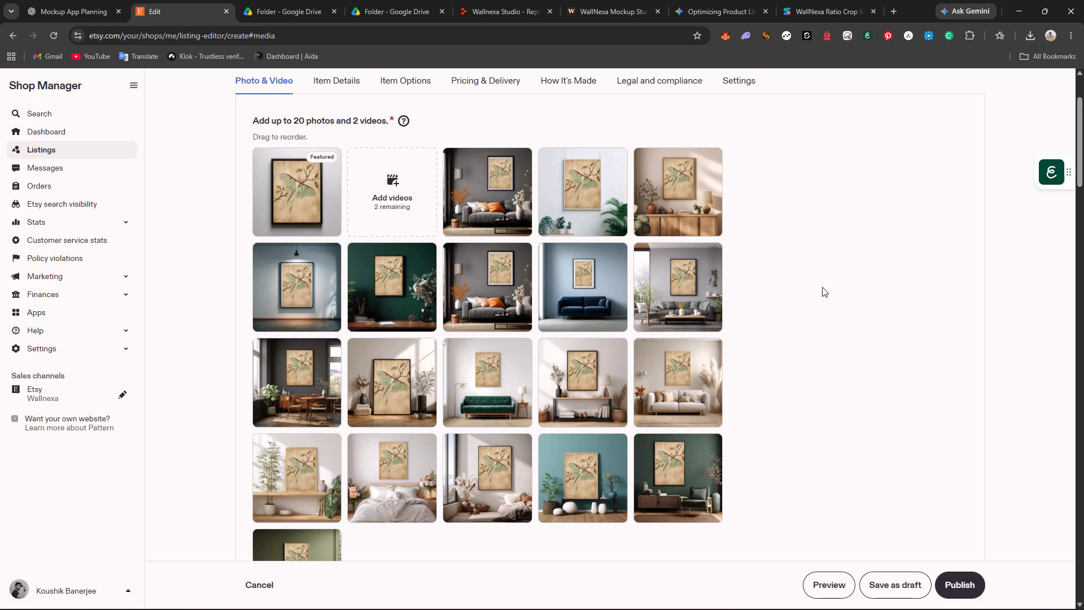
pyautogui.click(319, 193)
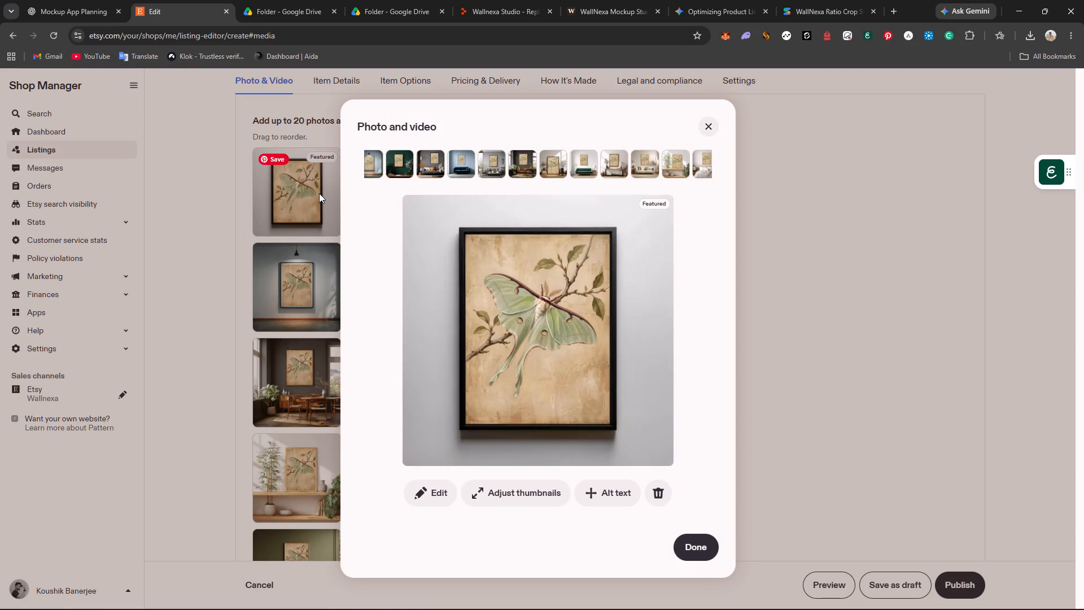
pyautogui.press('Right')
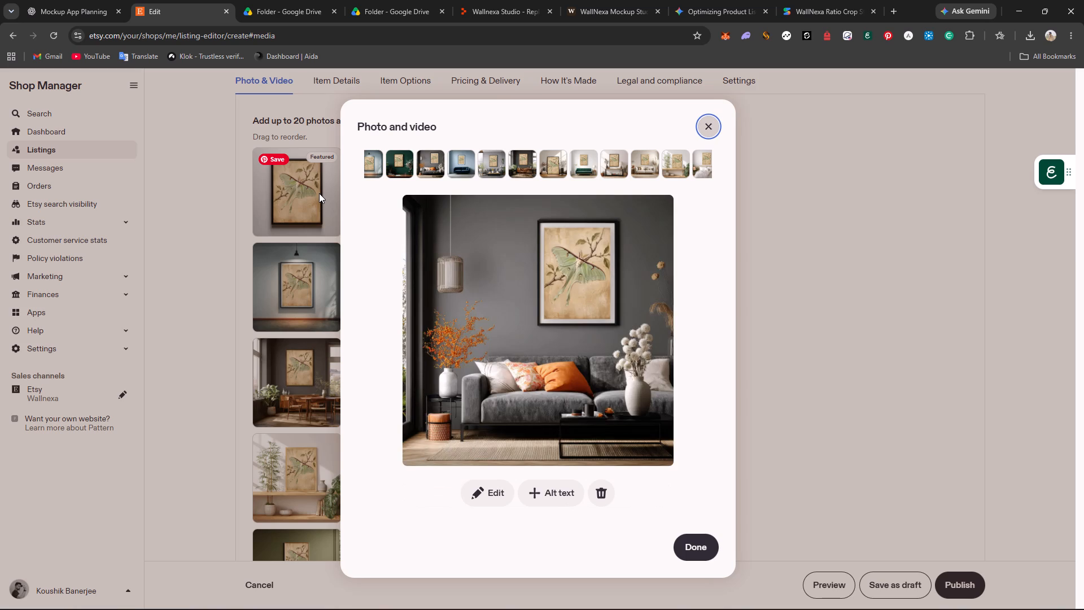
pyautogui.press('Right')
pyautogui.press('Right')
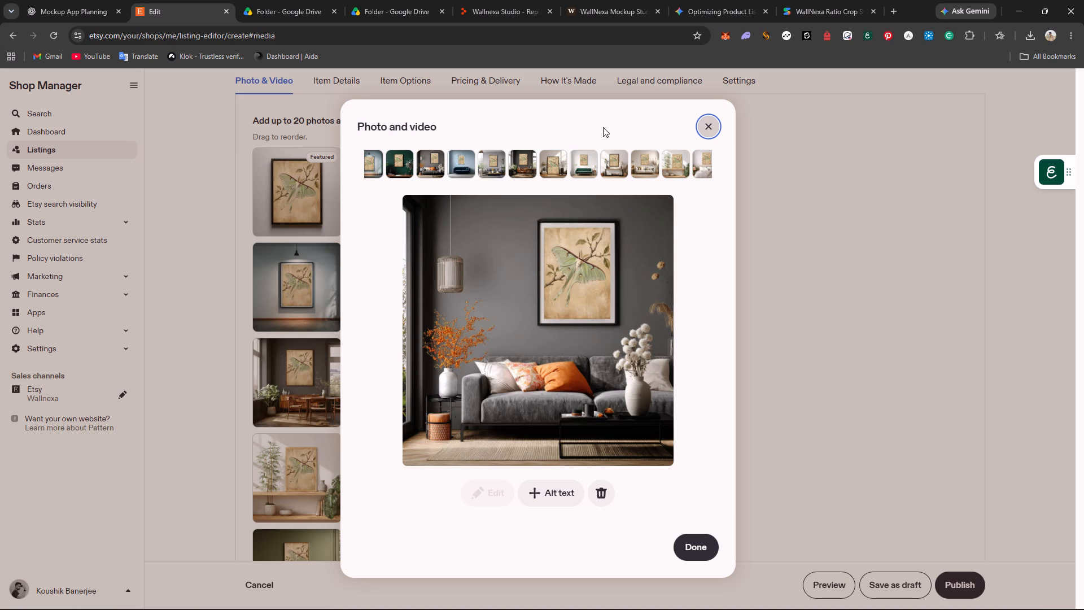
pyautogui.click(701, 121)
# Set the listing's category to Wall Decor and its item type to Digital.
pyautogui.scroll(-8, 776, 206)
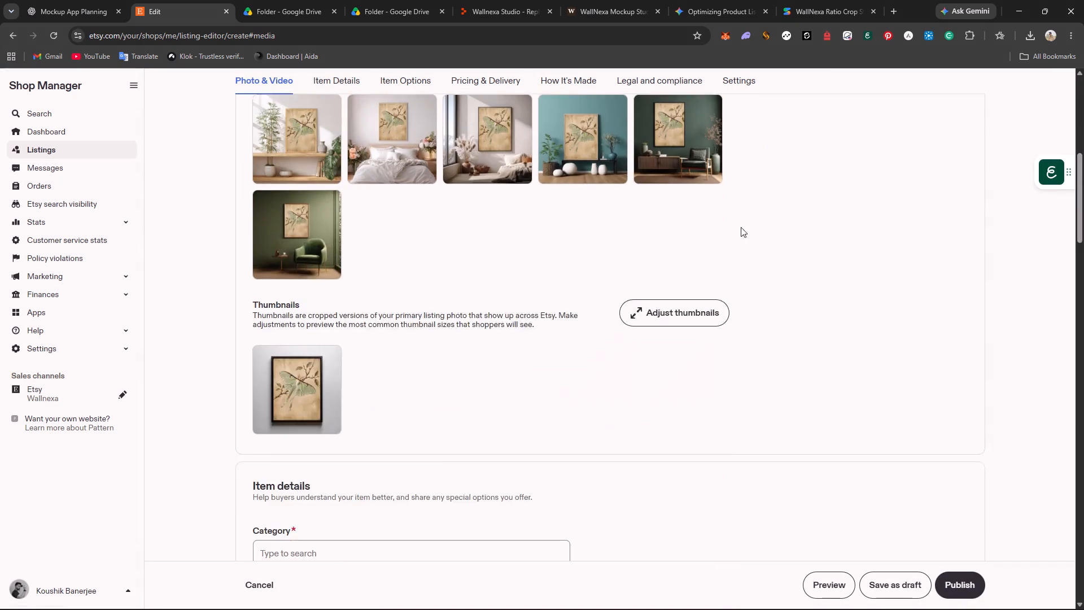
pyautogui.scroll(-2, 741, 227)
pyautogui.scroll(-5, 522, 276)
pyautogui.scroll(4, 588, 275)
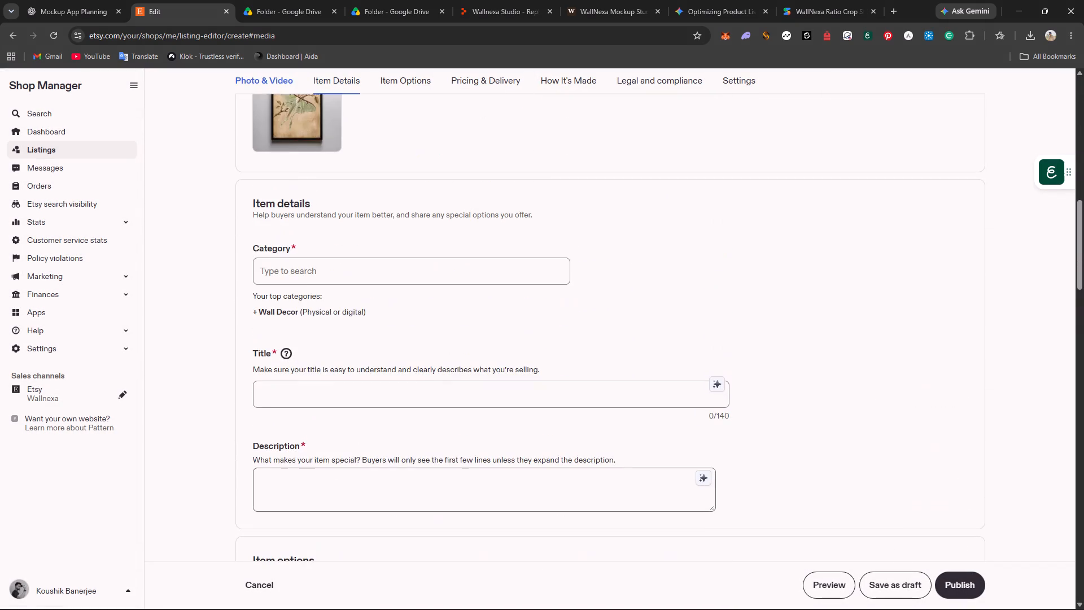
pyautogui.click(278, 316)
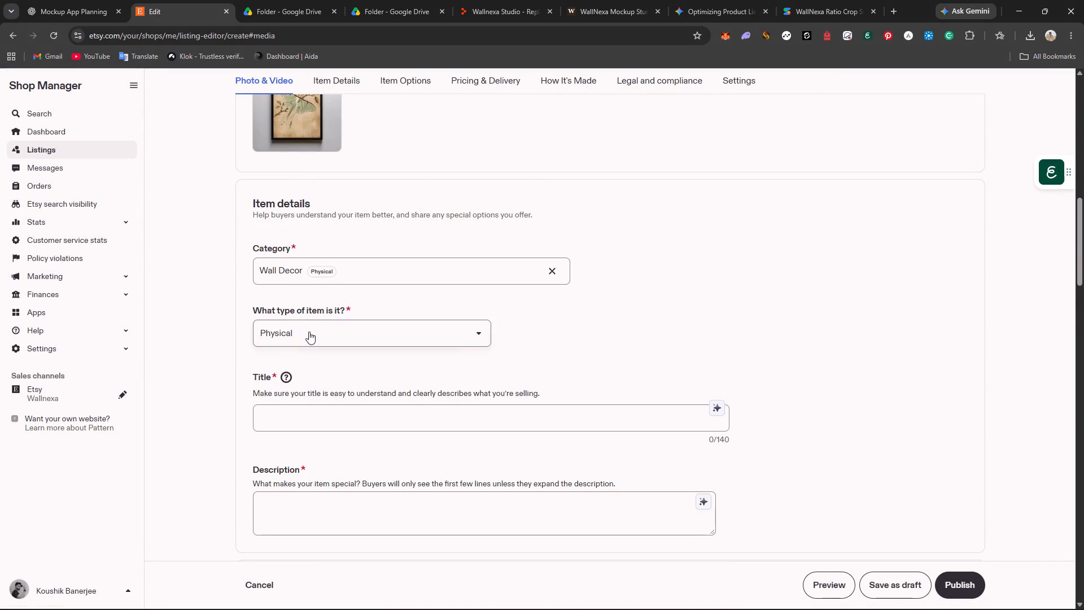
pyautogui.click(309, 332)
pyautogui.click(313, 393)
# Start adding digital files to the listing and browse to the Etsy folder on drive D:.
pyautogui.scroll(-3, 525, 311)
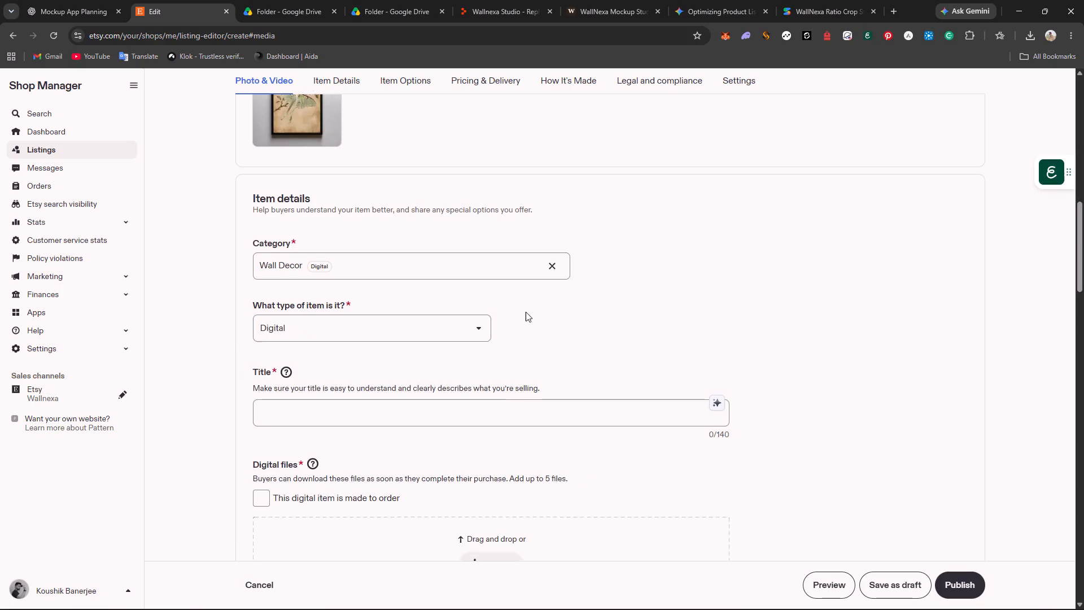
pyautogui.scroll(-1, 526, 312)
pyautogui.click(486, 354)
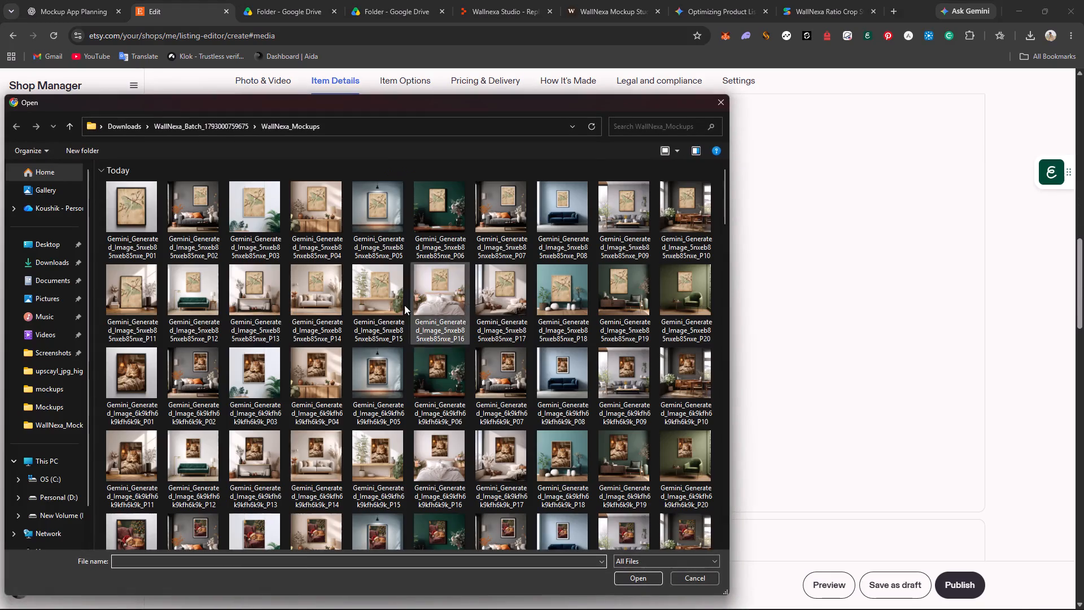
pyautogui.click(58, 492)
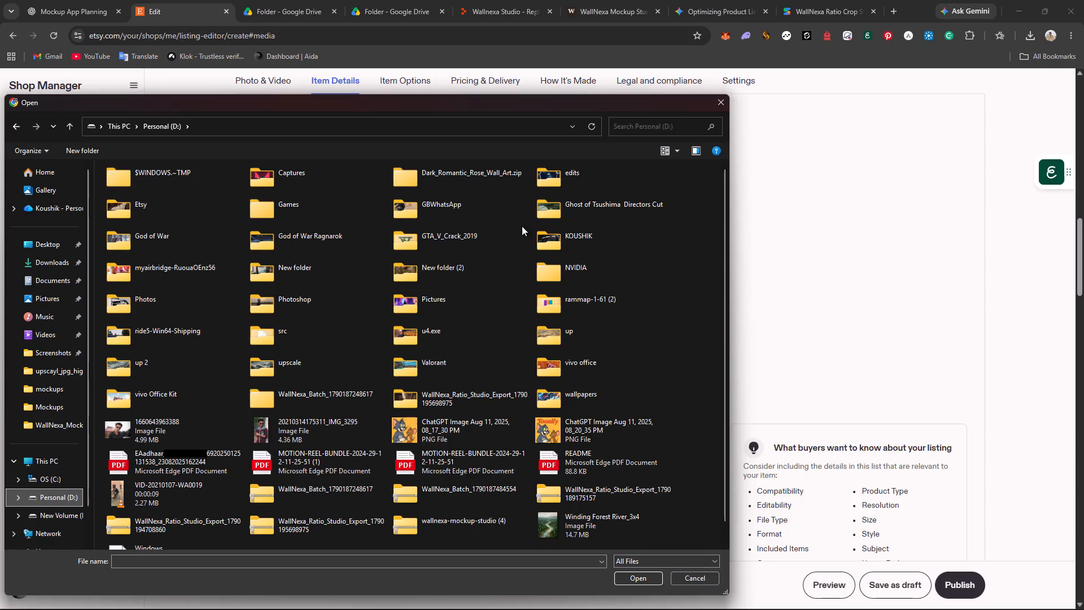
pyautogui.doubleClick(184, 212)
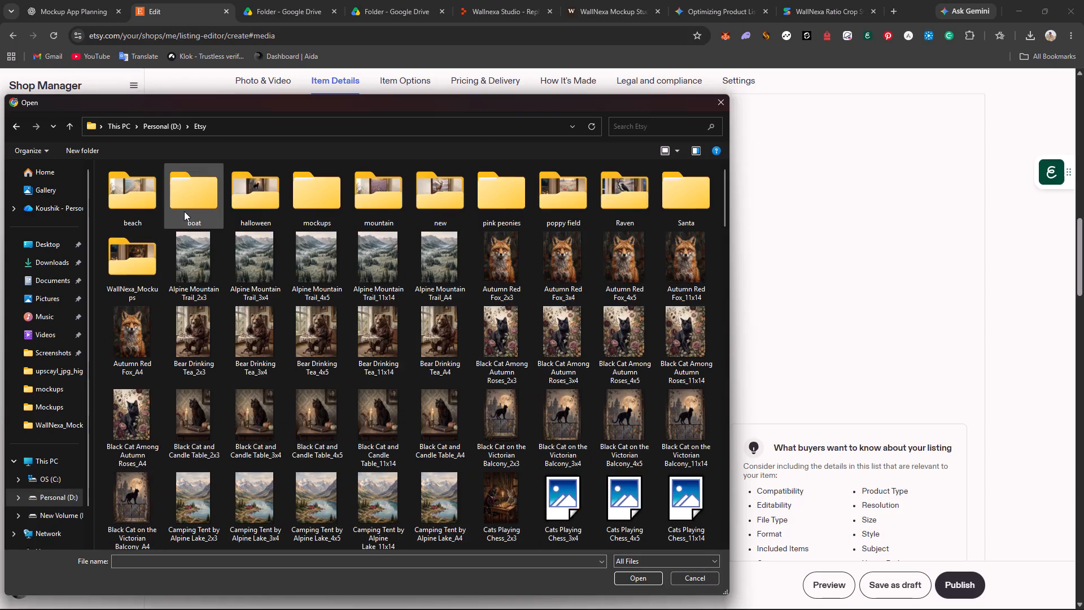
# Upload the five Vintage Luna Moth files (2x3, 3x4, 4x5, 11x14 and A4) as the listing's digital files.
pyautogui.scroll(-8, 436, 303)
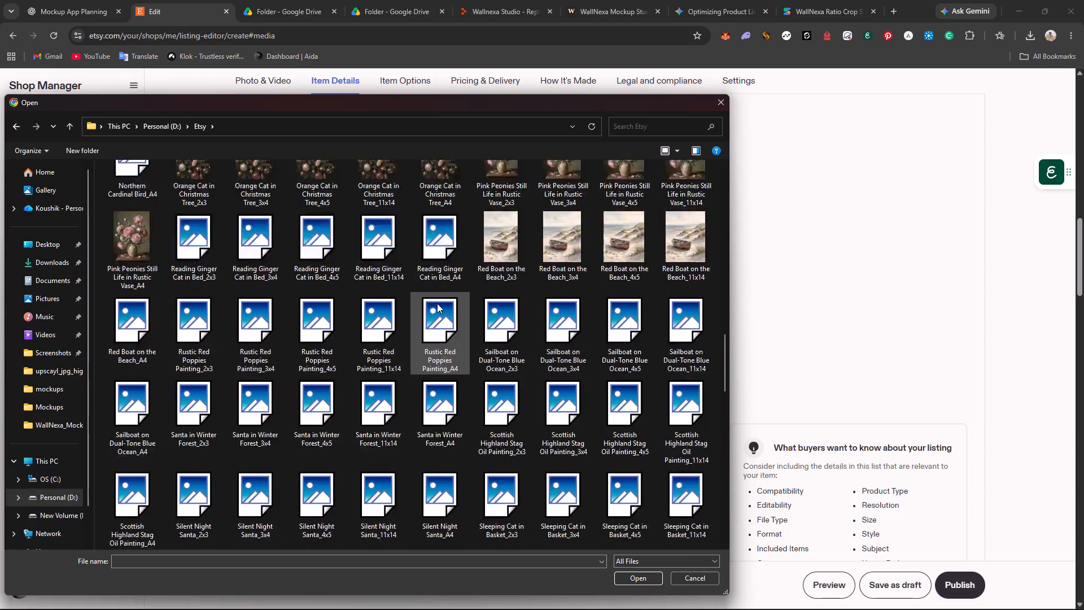
pyautogui.scroll(-4, 437, 303)
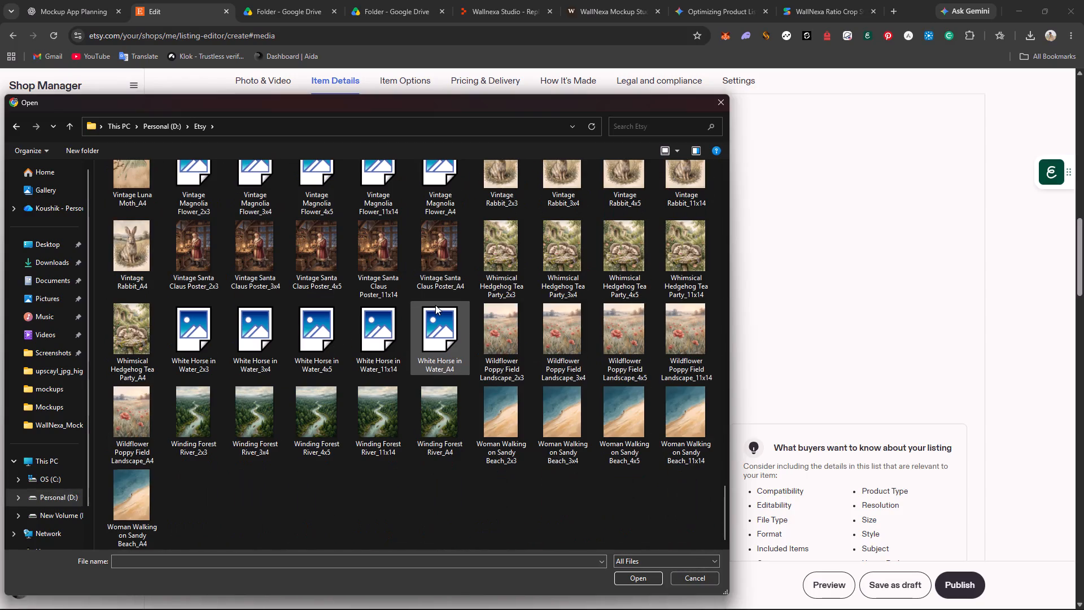
pyautogui.scroll(-4, 447, 303)
pyautogui.scroll(4, 447, 303)
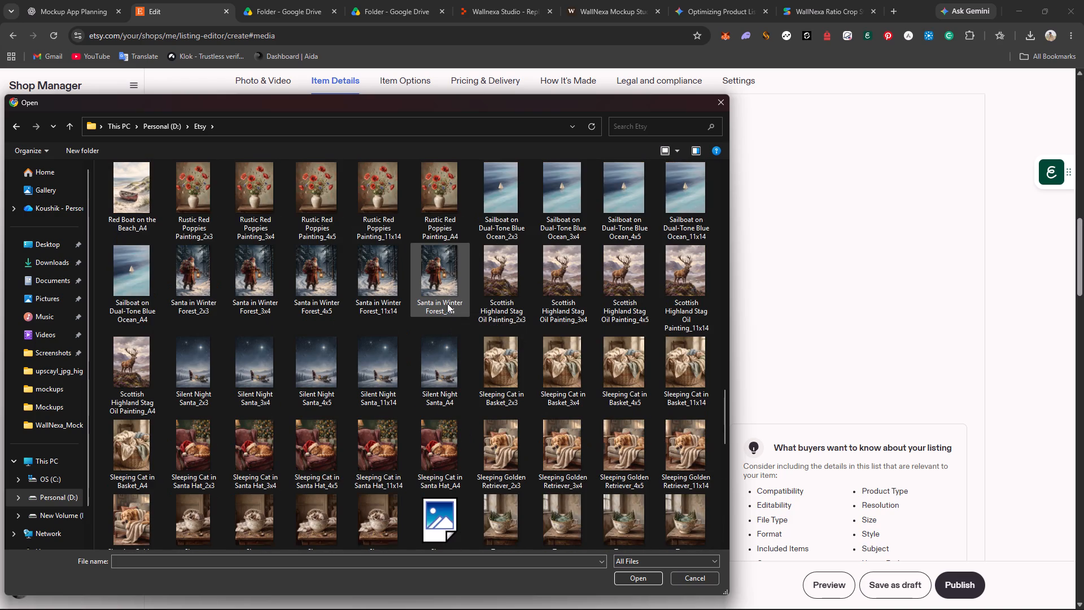
pyautogui.scroll(-1, 447, 306)
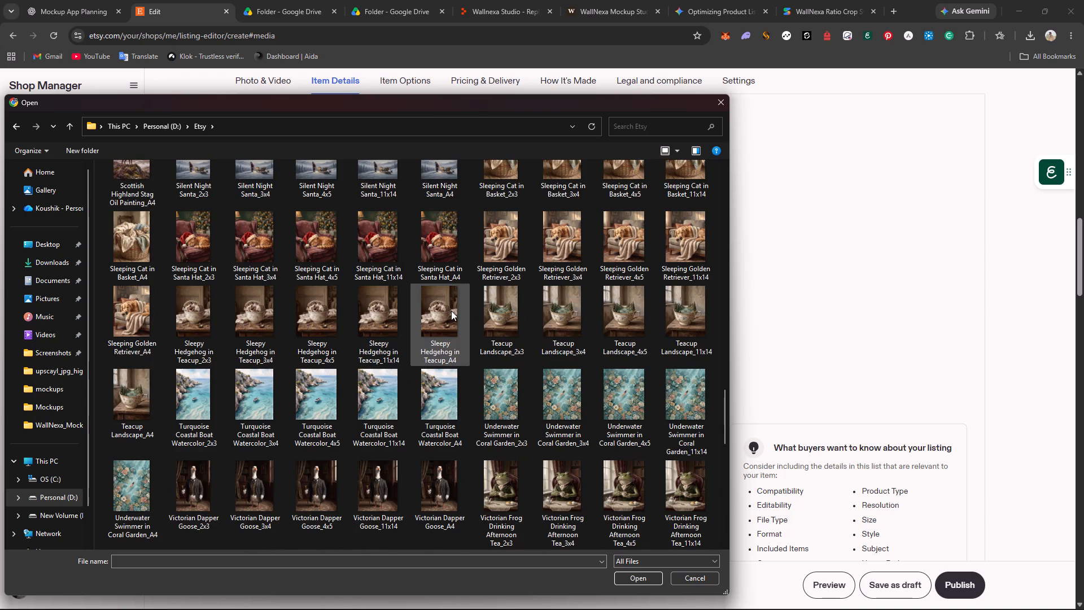
pyautogui.scroll(3, 451, 311)
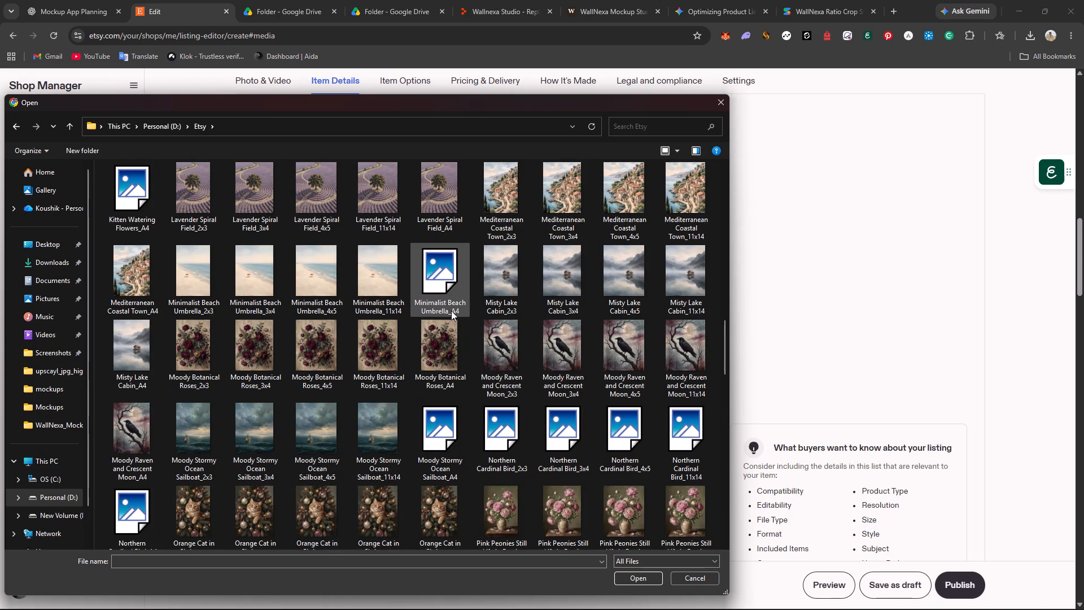
pyautogui.scroll(2, 451, 311)
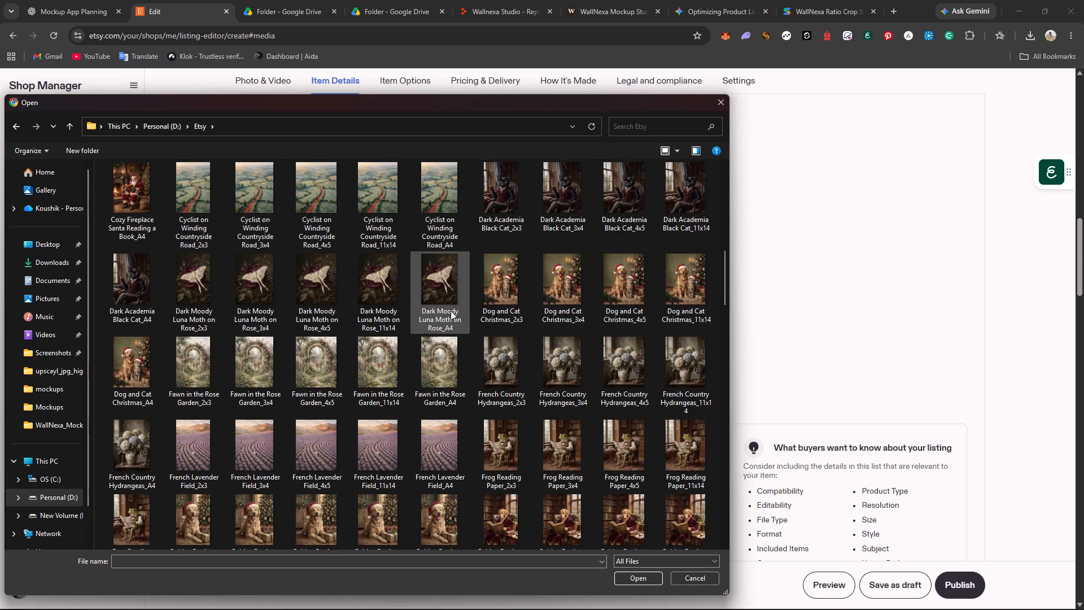
pyautogui.scroll(3, 447, 310)
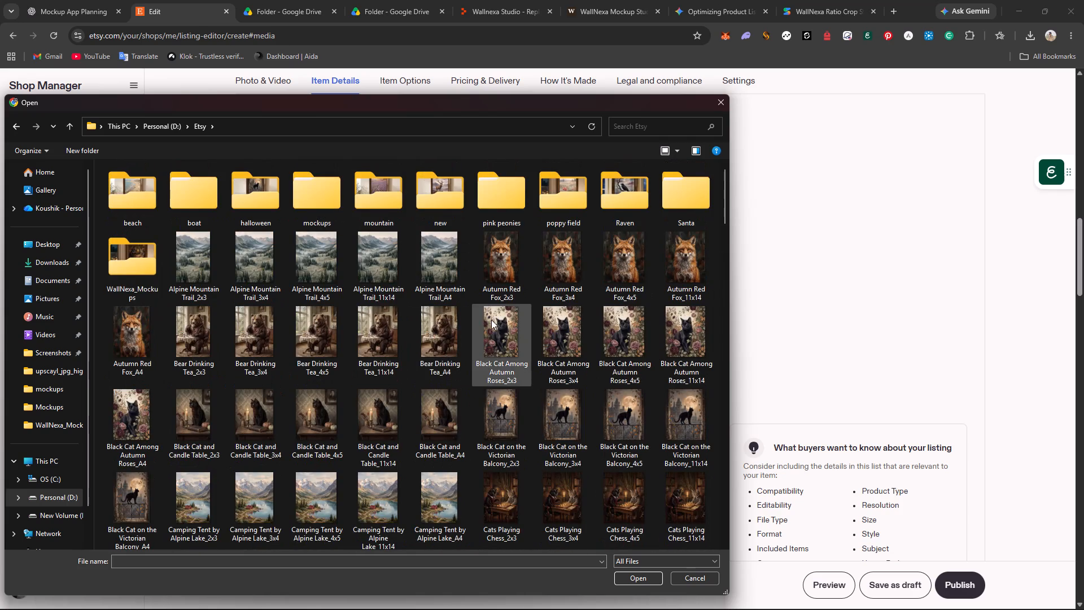
pyautogui.scroll(-4, 492, 321)
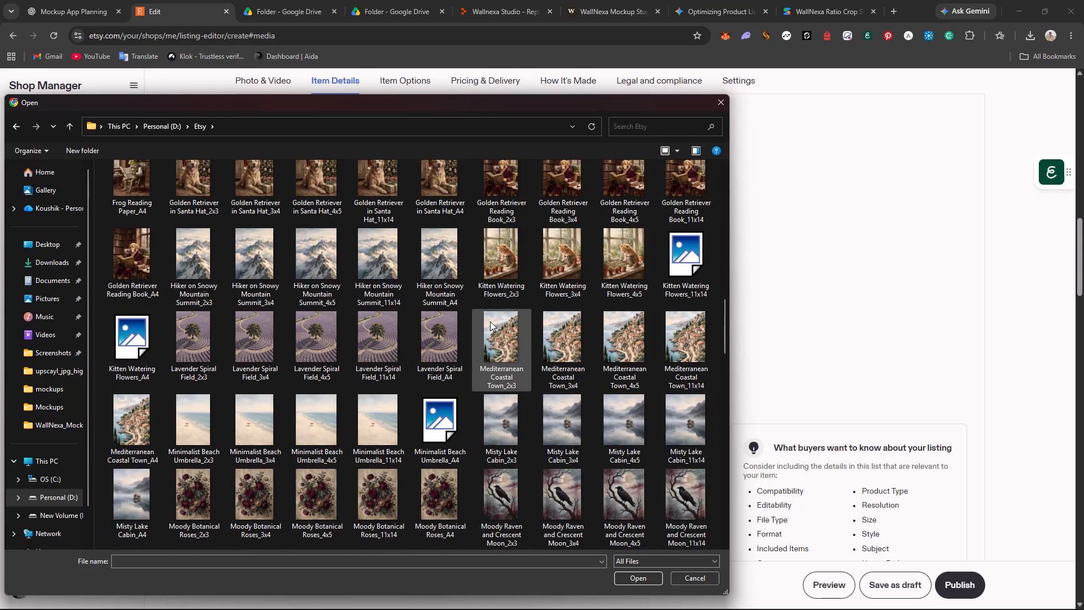
pyautogui.scroll(-3, 490, 321)
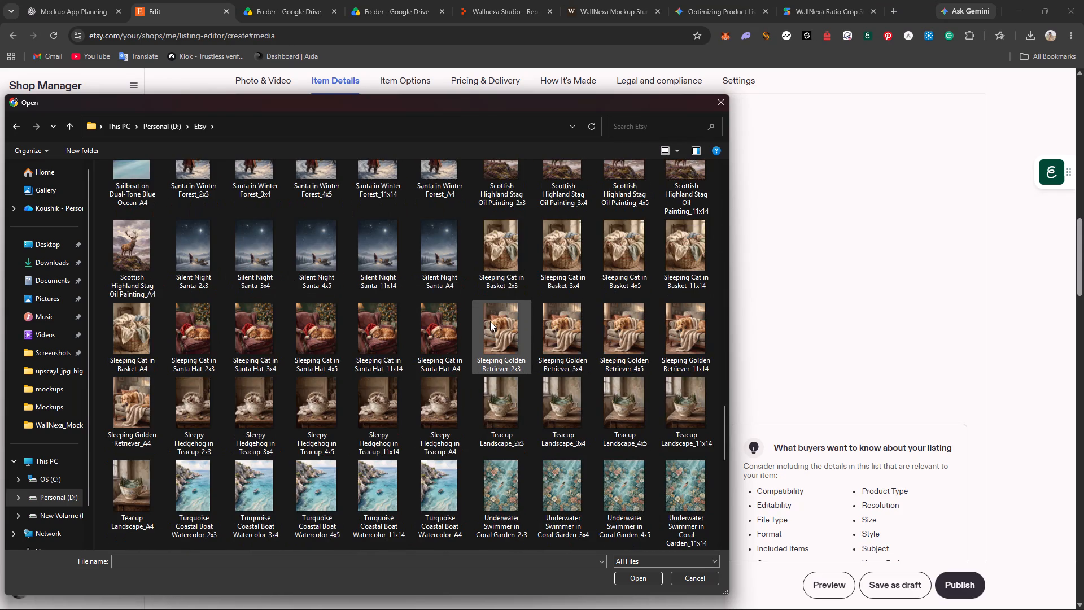
pyautogui.scroll(-1, 490, 321)
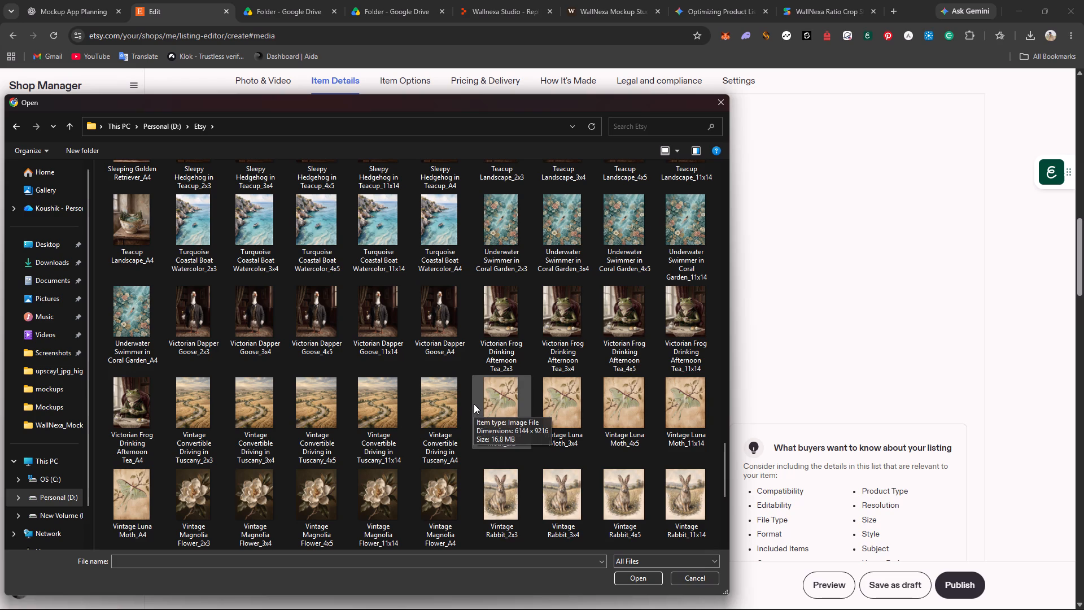
pyautogui.moveTo(470, 403); pyautogui.dragTo(581, 406)
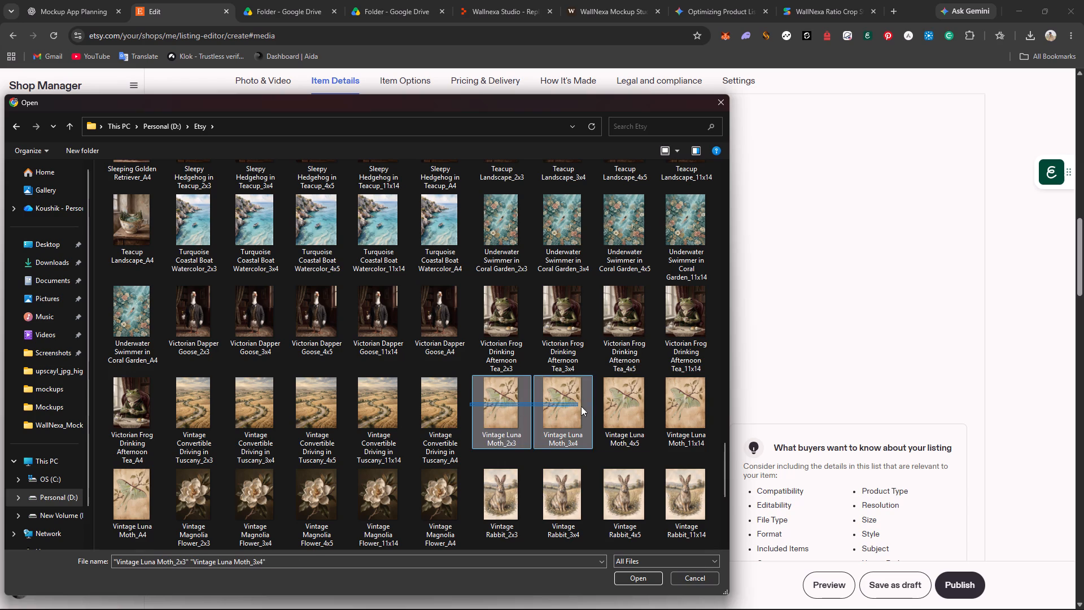
pyautogui.moveTo(581, 406); pyautogui.dragTo(674, 406)
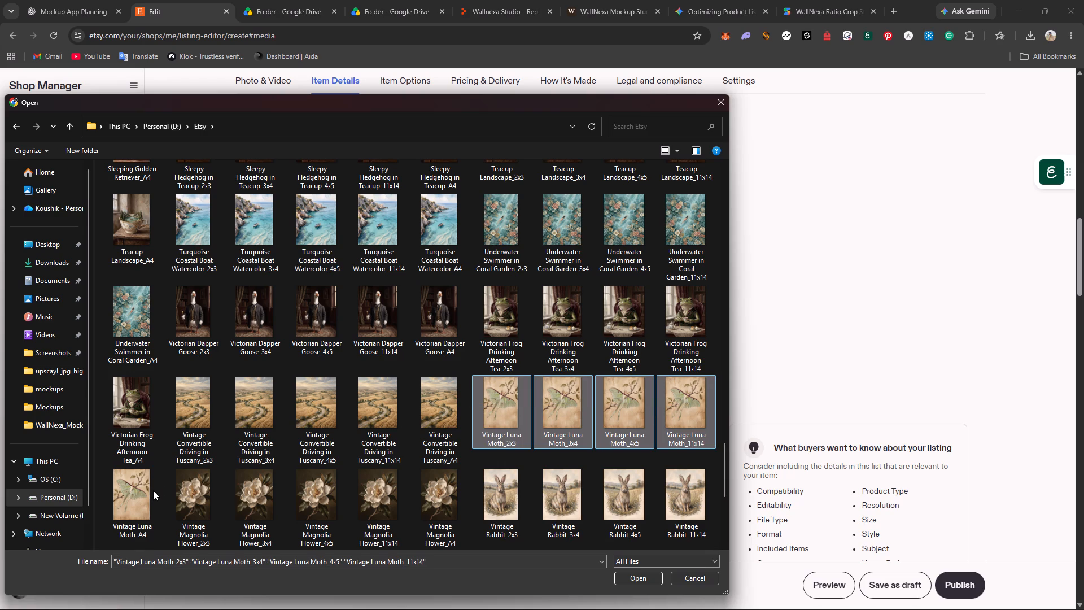
pyautogui.keyDown('ctrl'); pyautogui.click(143, 492); pyautogui.keyUp('ctrl')
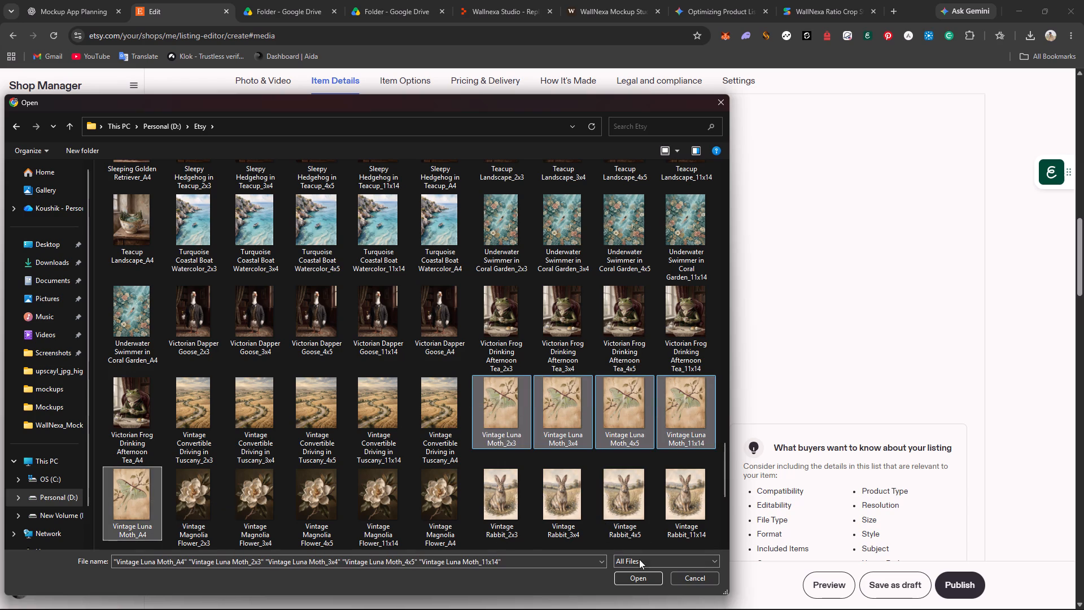
pyautogui.click(642, 577)
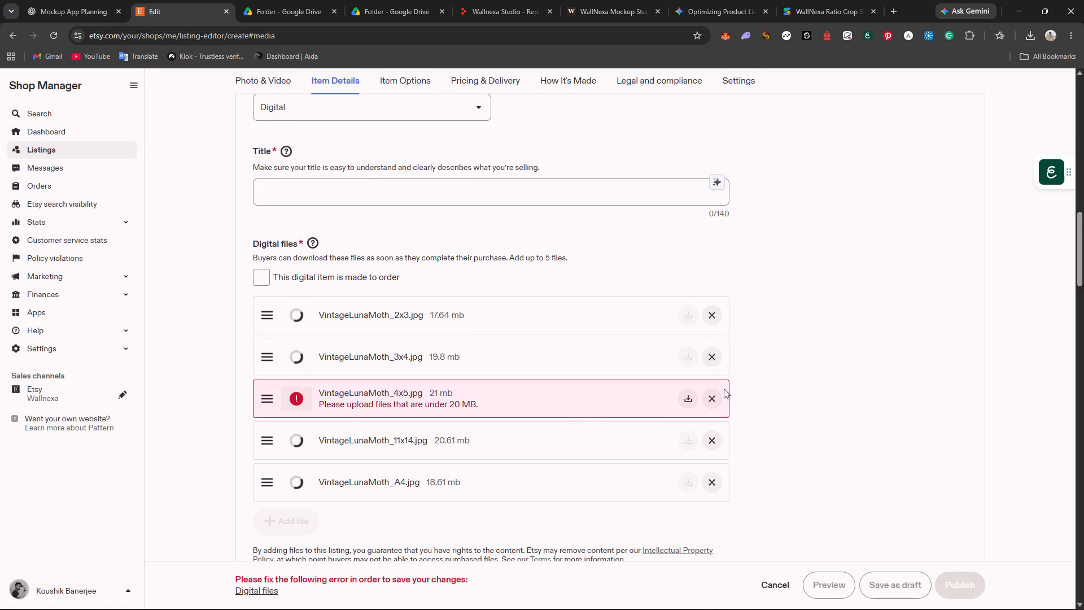
# Switch to the Etsy folder in File Explorer and view the Vintage Luna Moth_4x5 image in the picture viewer.
pyautogui.click(599, 599)
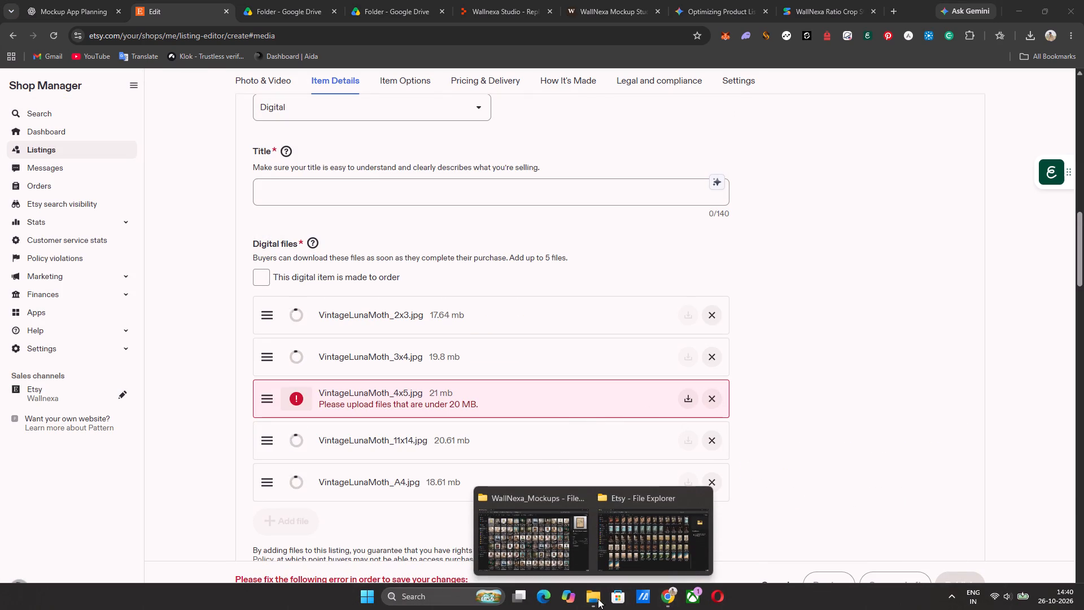
pyautogui.click(622, 536)
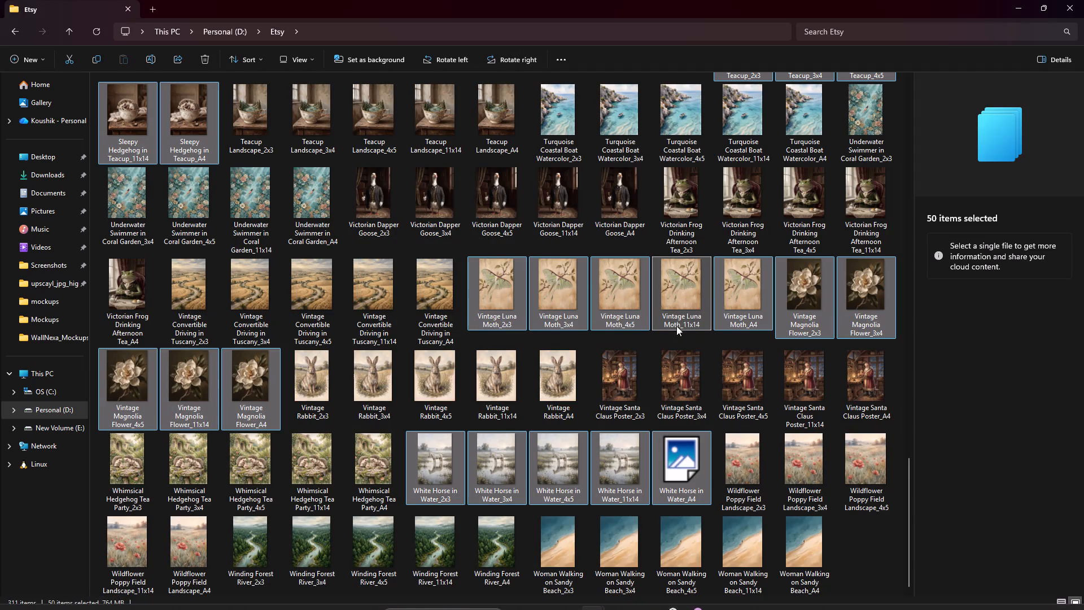
pyautogui.click(626, 298)
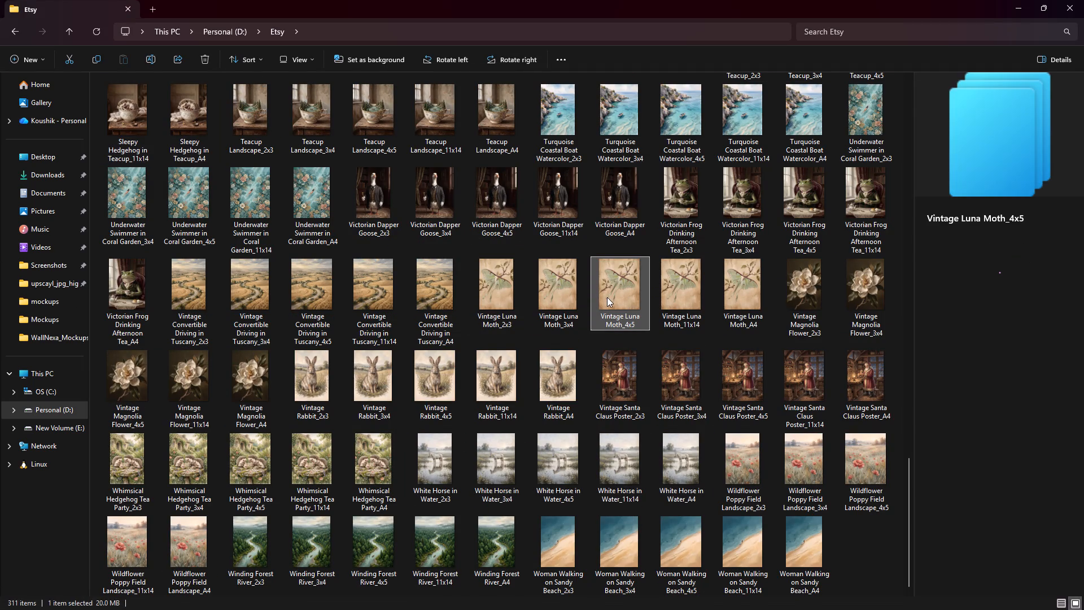
pyautogui.doubleClick(609, 296)
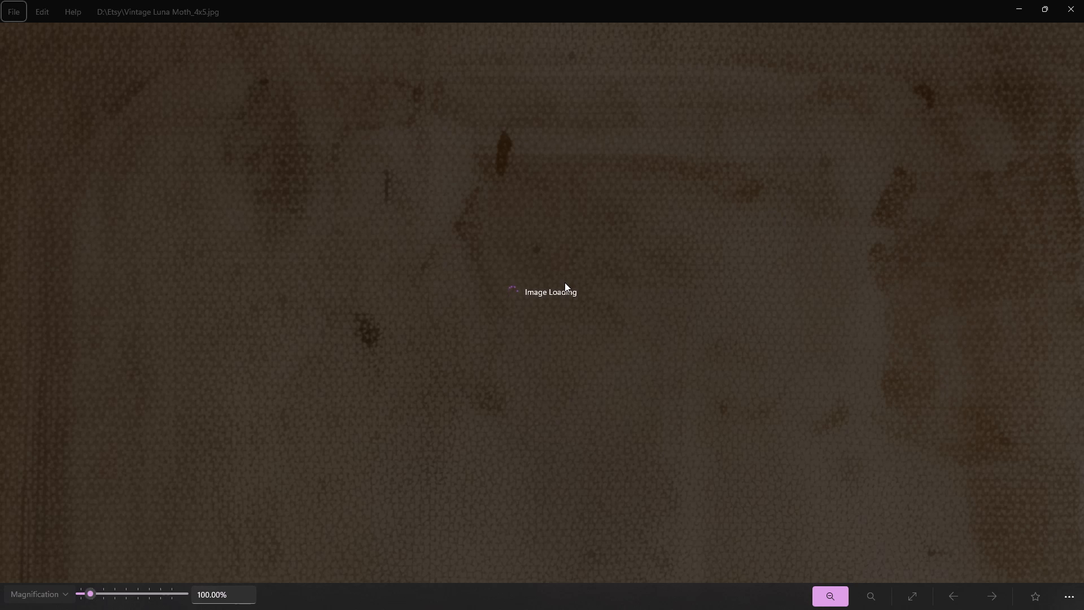
pyautogui.rightClick(565, 282)
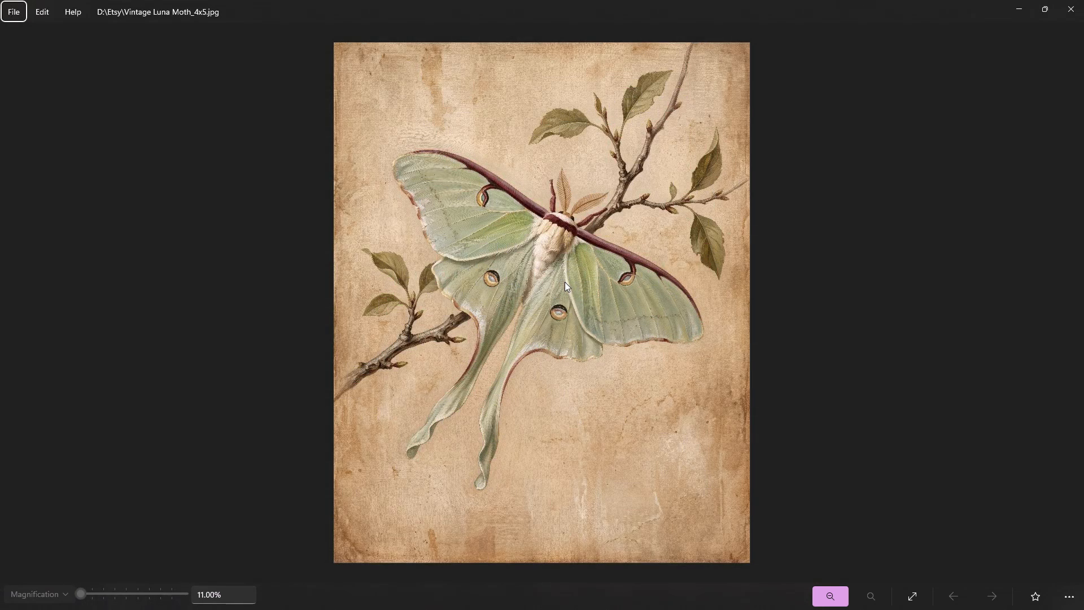
pyautogui.rightClick(576, 291)
pyautogui.rightClick(574, 291)
pyautogui.click(1068, 2)
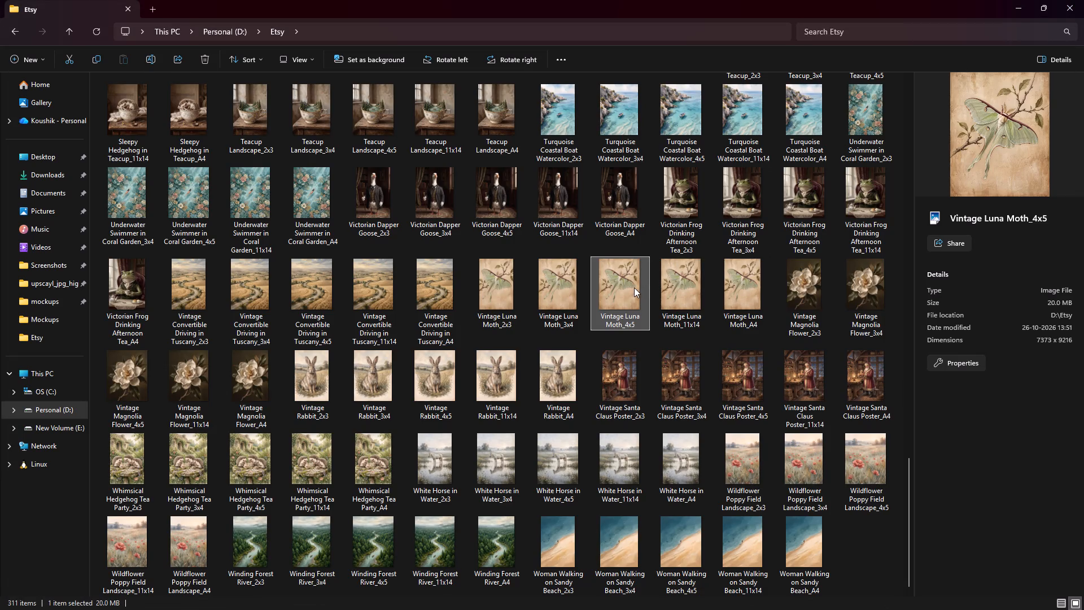
# Change the default app for .jpg files to Photos through the Vintage Luna Moth_4x5 file's properties.
pyautogui.click(965, 366)
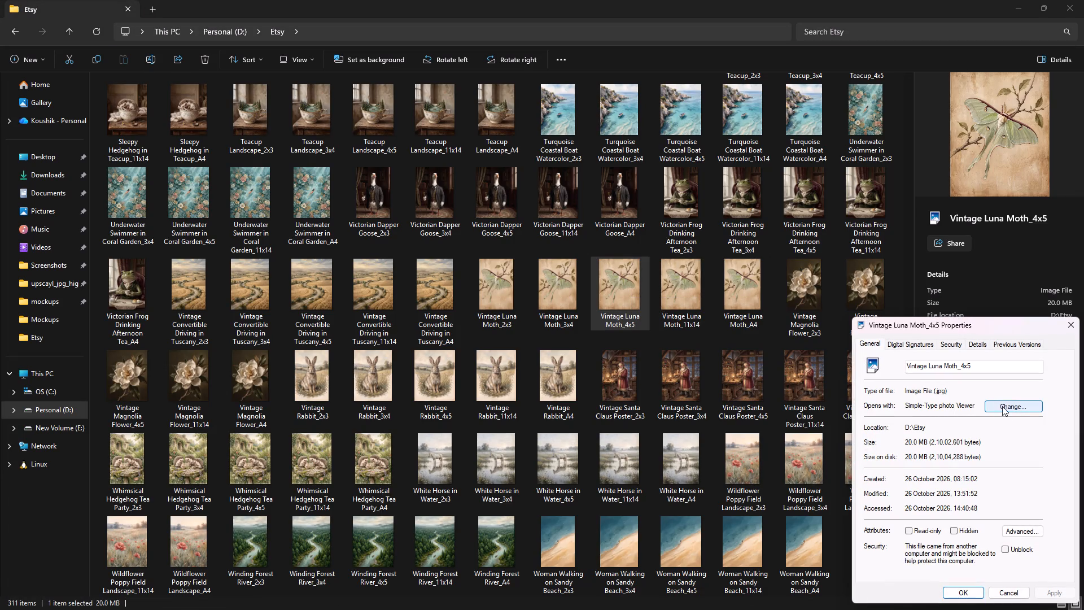
pyautogui.click(1009, 407)
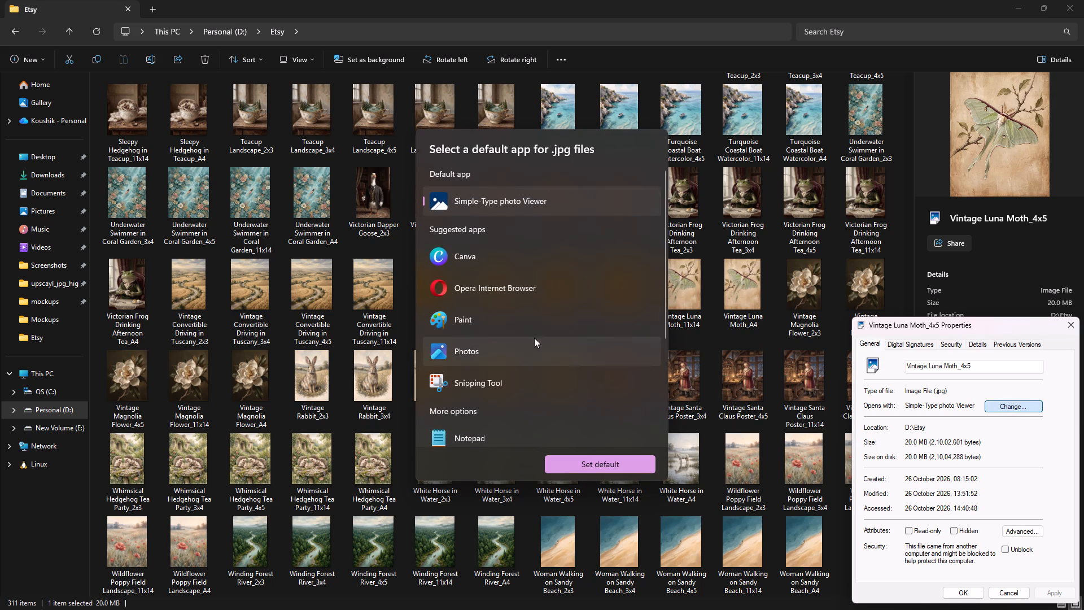
pyautogui.click(534, 353)
pyautogui.doubleClick(534, 353)
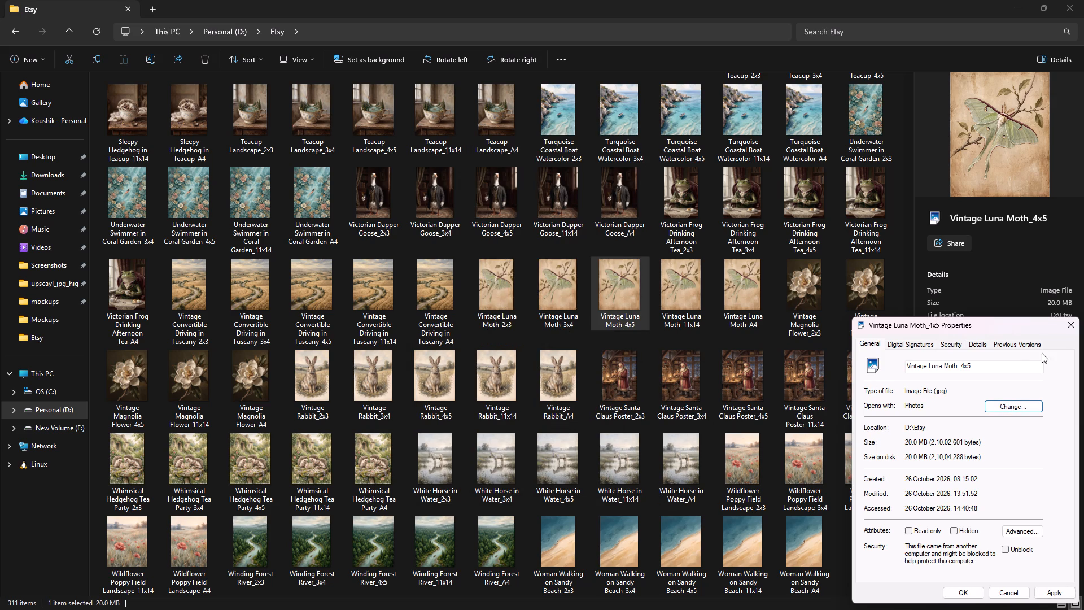
pyautogui.click(1066, 328)
# Try to open the Vintage Luna Moth_4x5 image with the new default viewer.
pyautogui.doubleClick(630, 297)
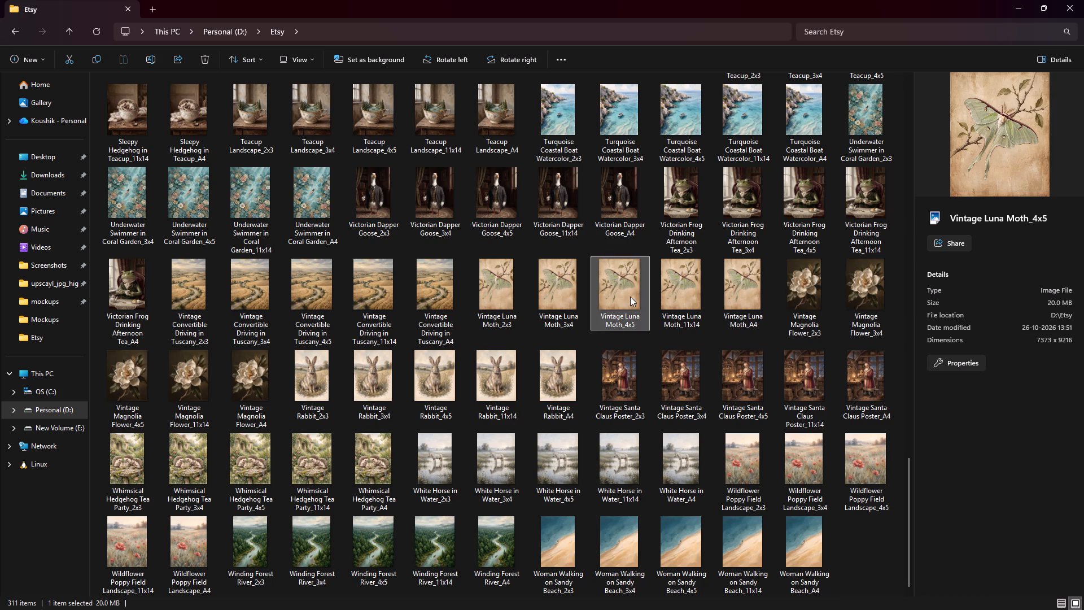
pyautogui.click(677, 308)
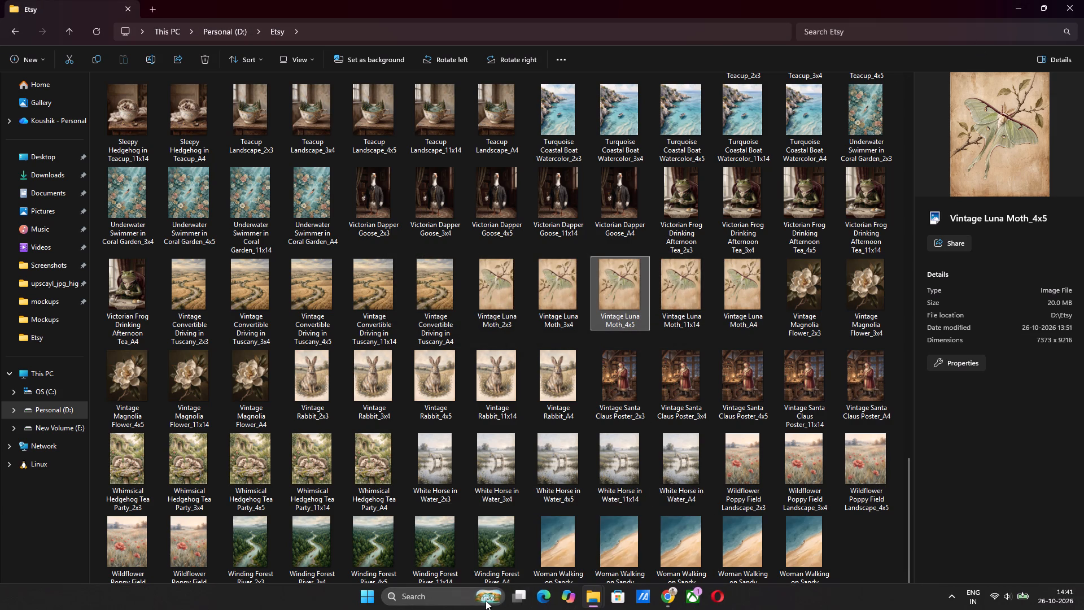
# Search Windows for "pho" and launch the Photos app.
pyautogui.click(432, 598)
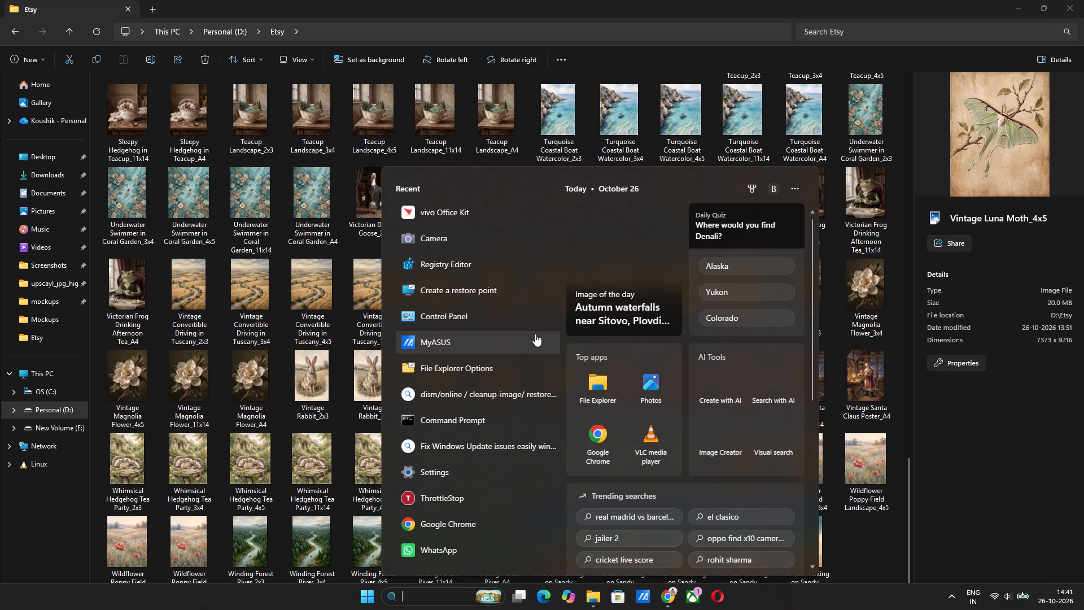
pyautogui.press('p')
pyautogui.write('ho')
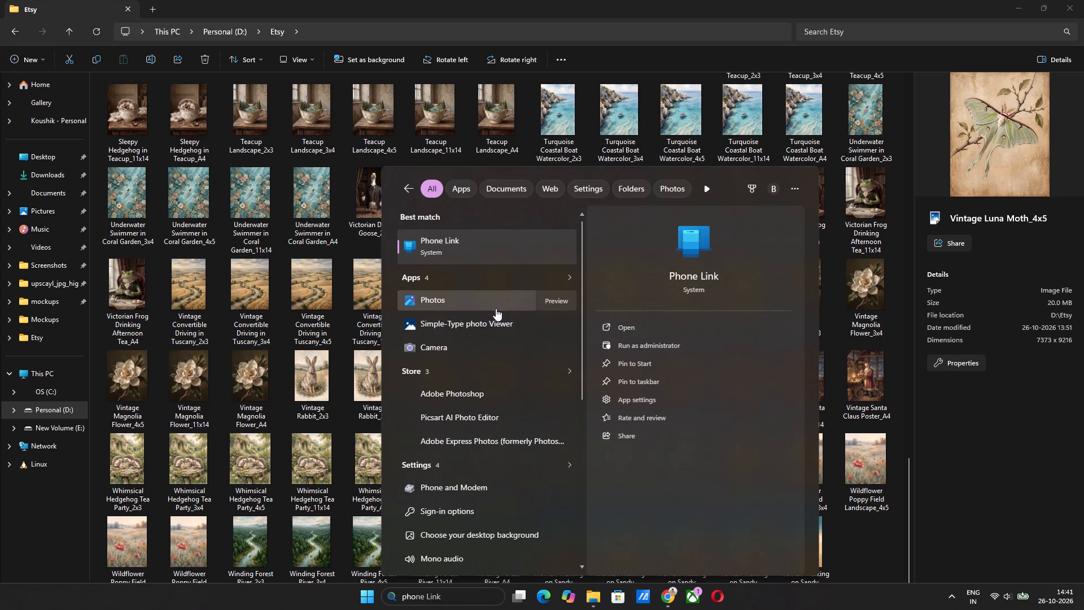
pyautogui.click(496, 308)
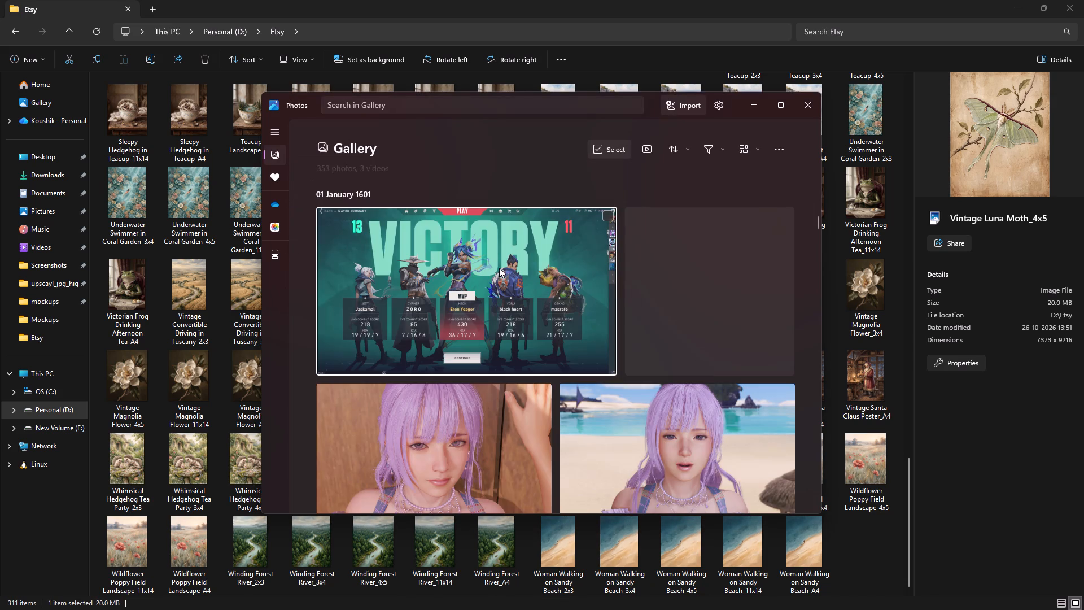
# Browse the Photos gallery and the Pictures folder under This PC to examine which images they contain.
pyautogui.scroll(-2, 613, 293)
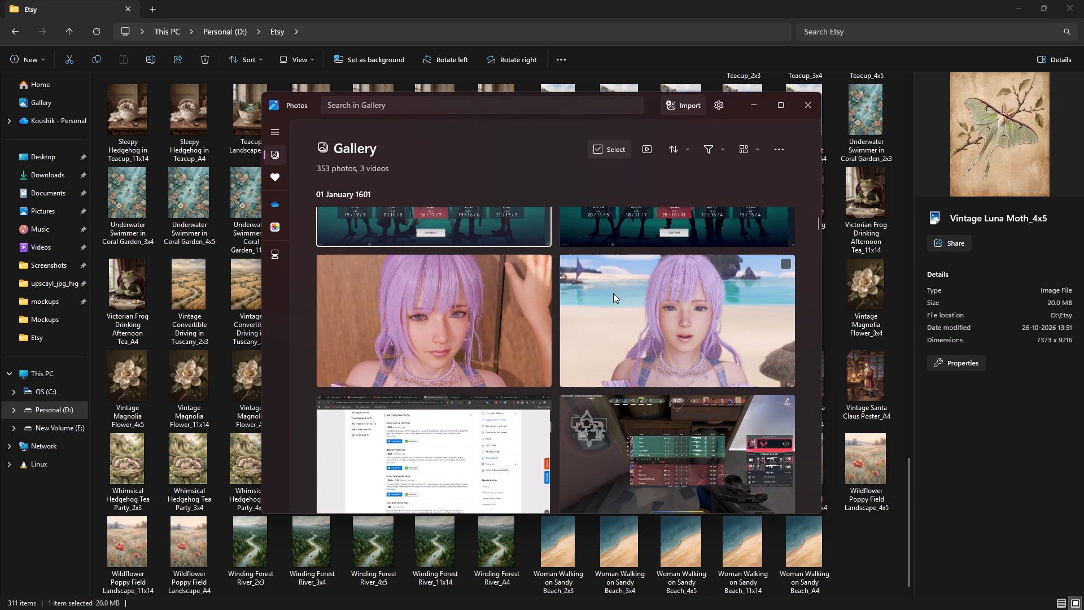
pyautogui.scroll(-10, 613, 293)
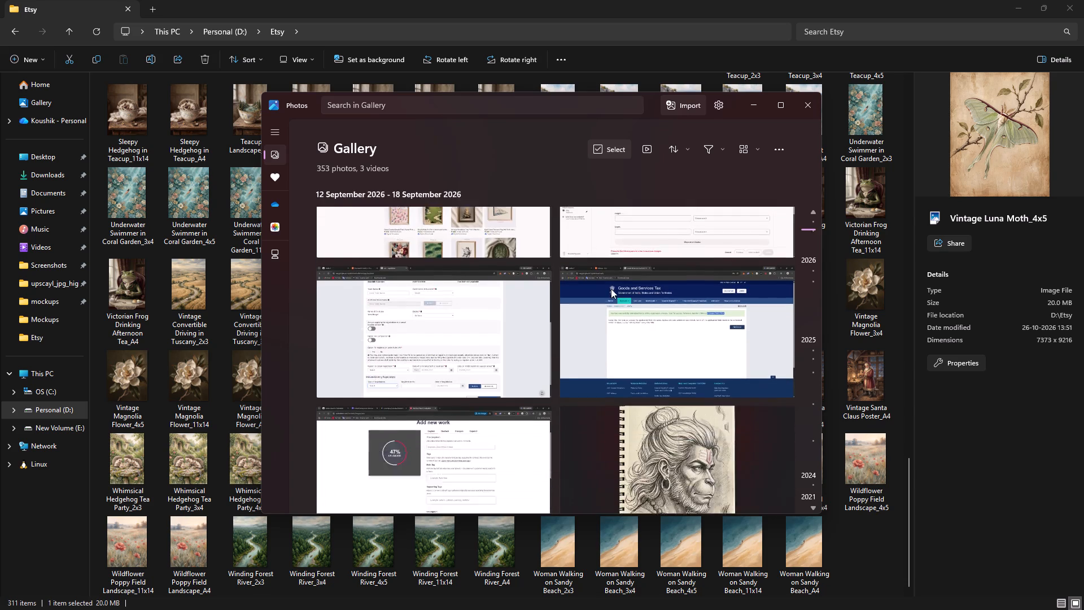
pyautogui.scroll(20, 609, 285)
pyautogui.scroll(9, 609, 285)
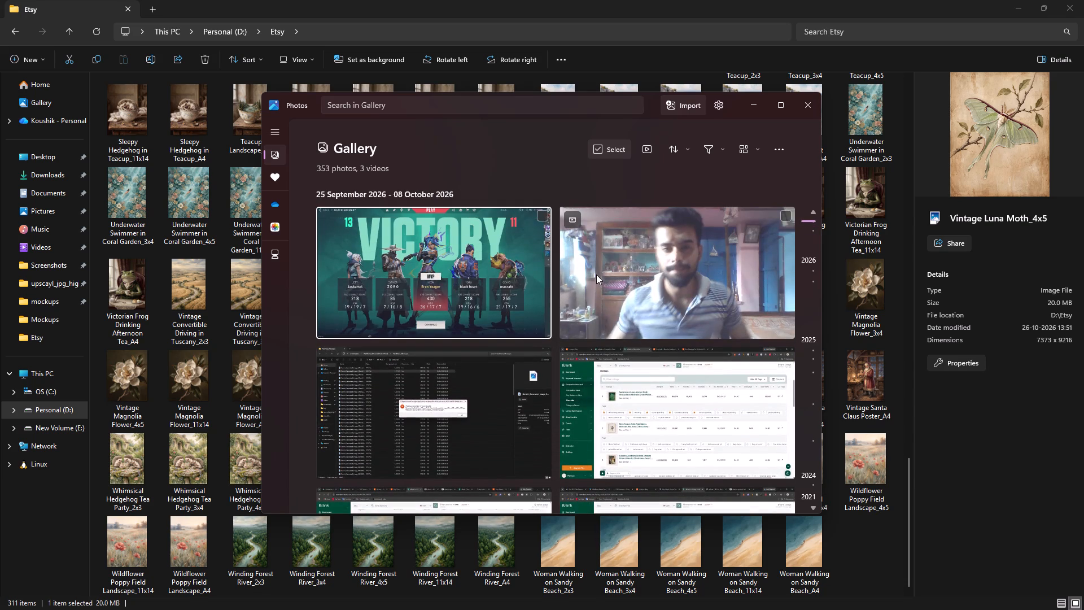
pyautogui.scroll(-16, 596, 274)
pyautogui.scroll(-4, 530, 259)
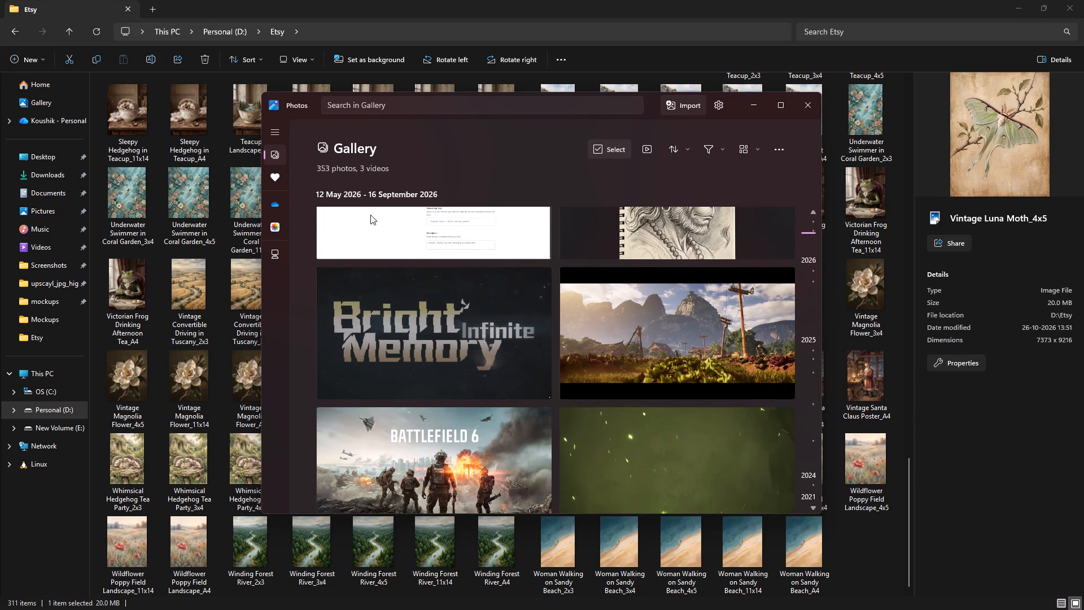
pyautogui.click(282, 134)
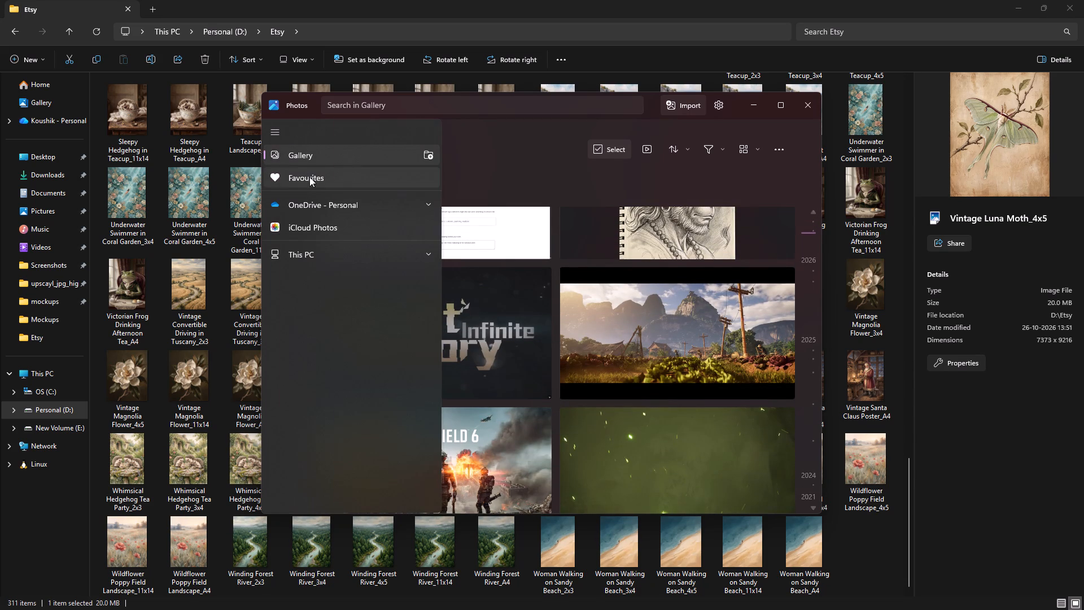
pyautogui.click(315, 250)
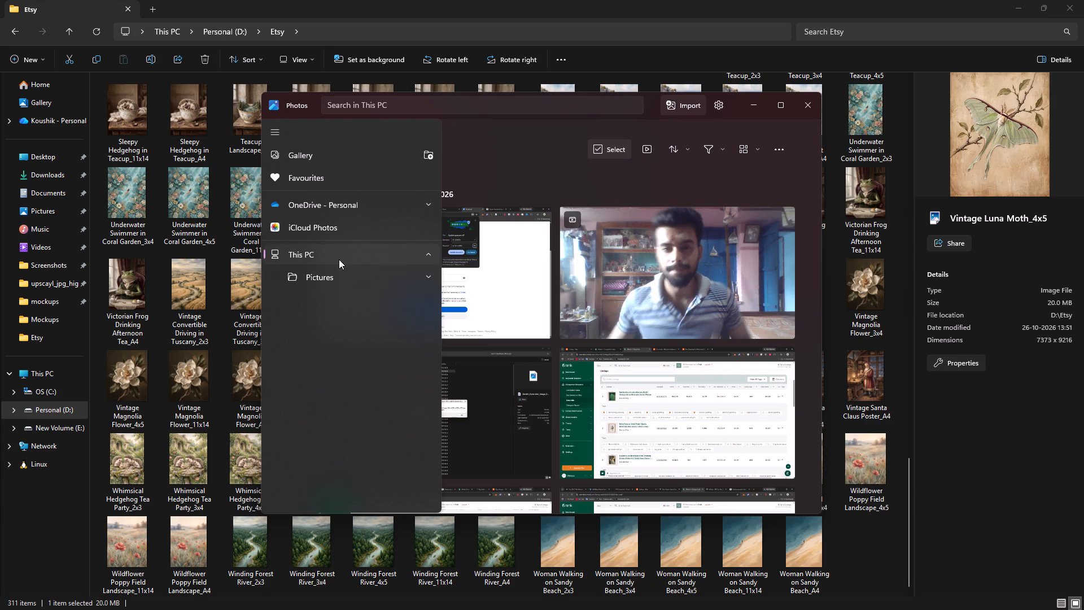
pyautogui.click(336, 275)
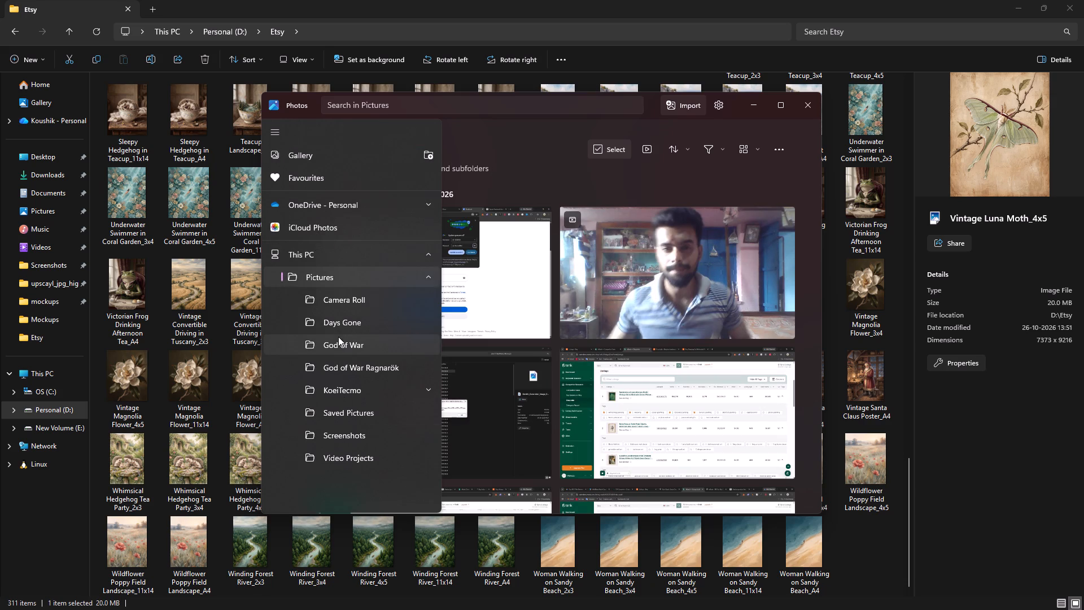
pyautogui.click(524, 121)
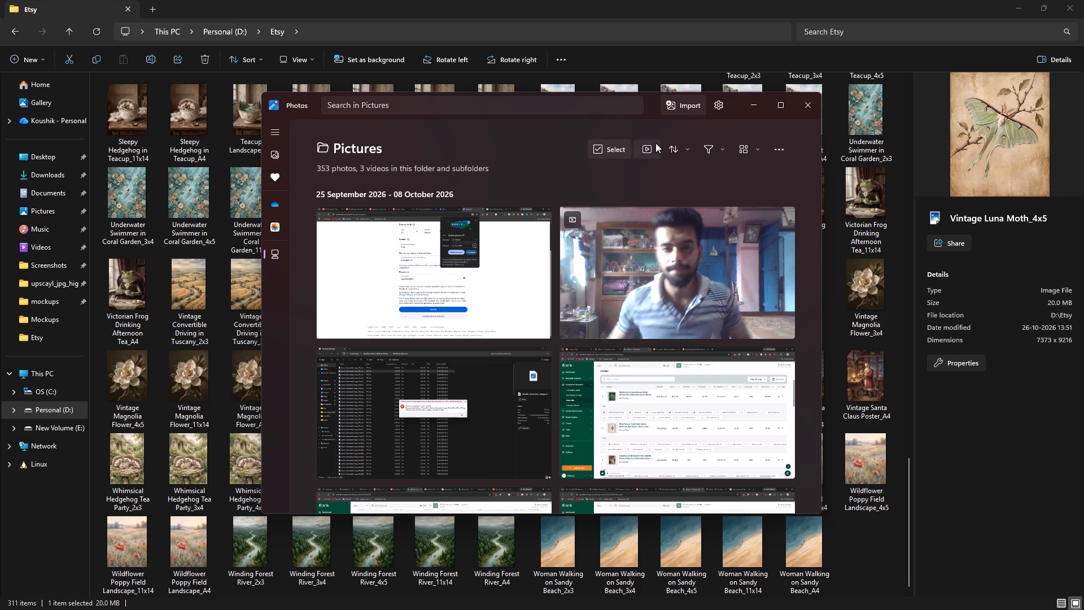
# Check the Photos import options and read through the app's settings.
pyautogui.moveTo(588, 126); pyautogui.dragTo(462, 130)
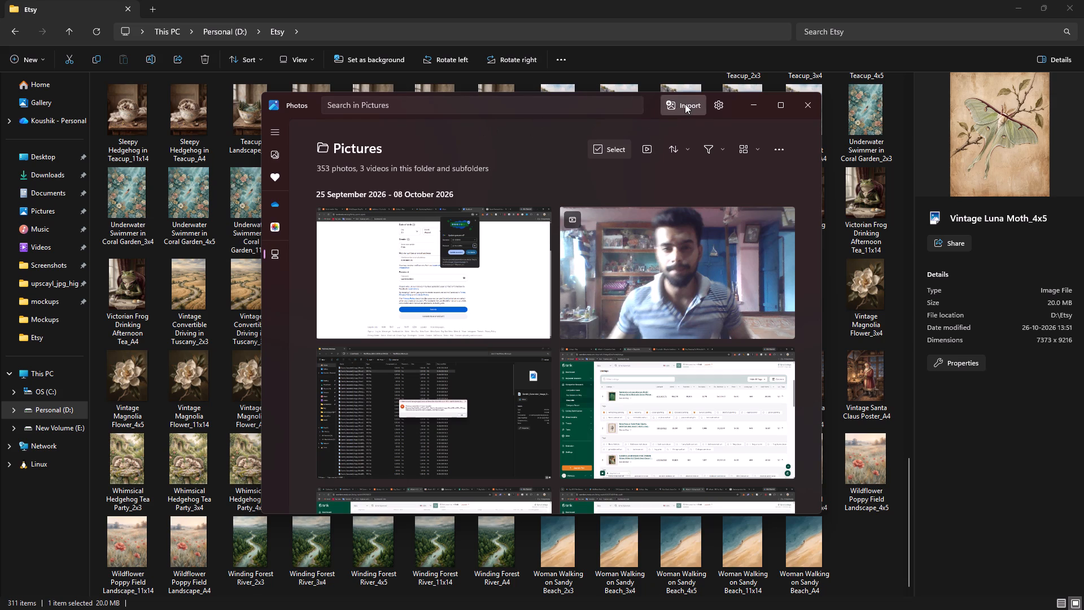
pyautogui.click(685, 104)
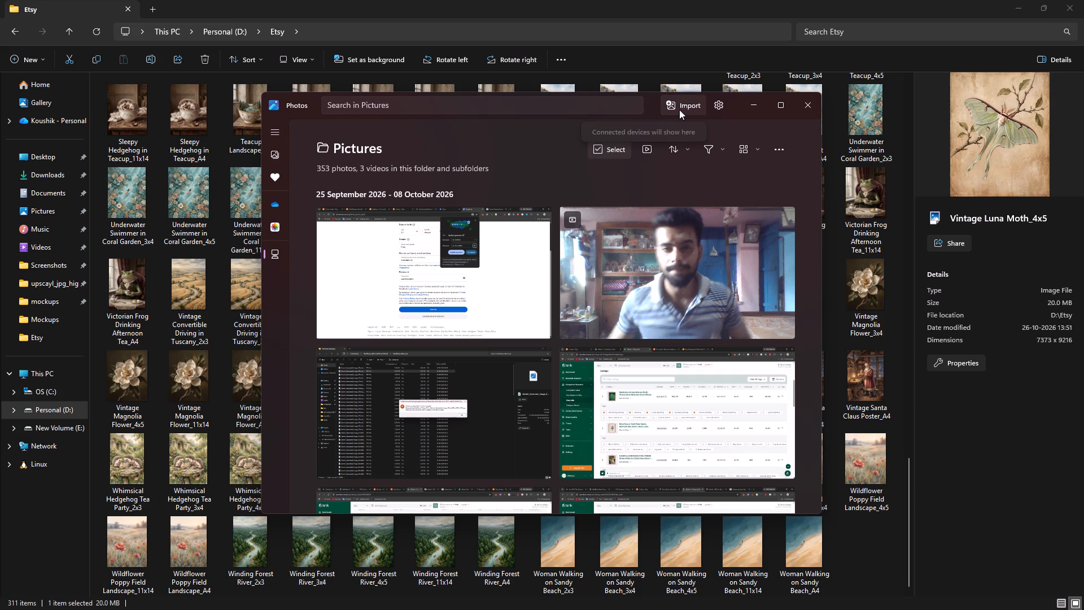
pyautogui.click(681, 103)
pyautogui.click(713, 102)
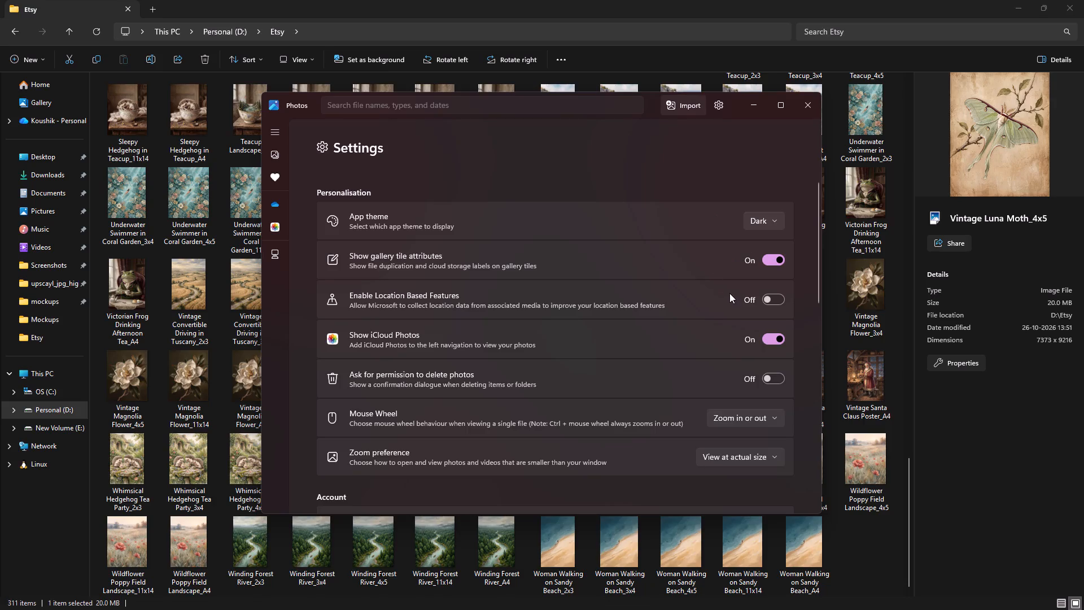
pyautogui.scroll(-1, 718, 293)
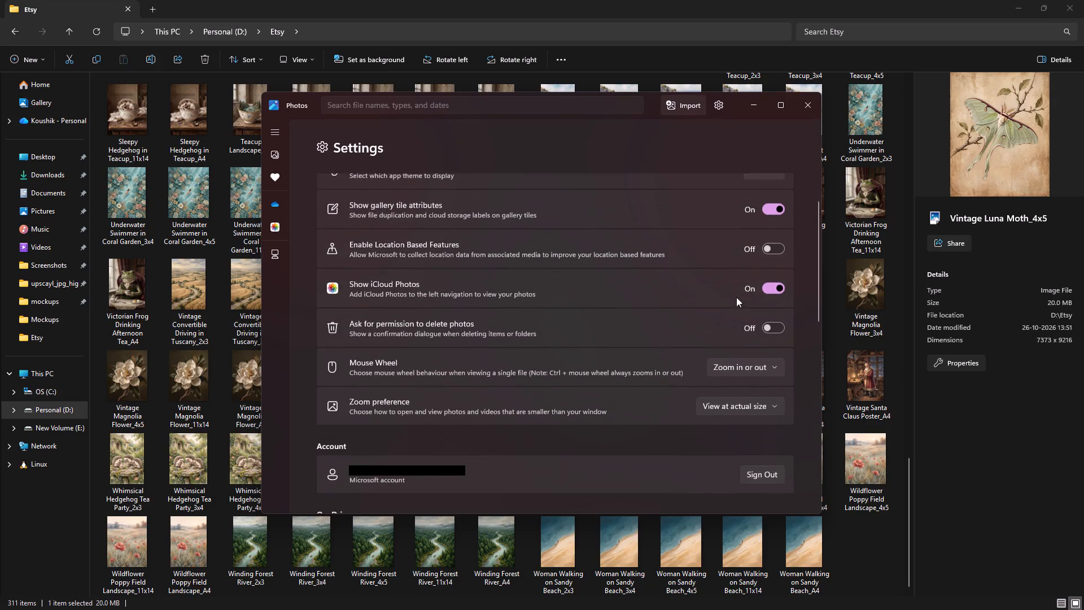
pyautogui.scroll(-2, 723, 322)
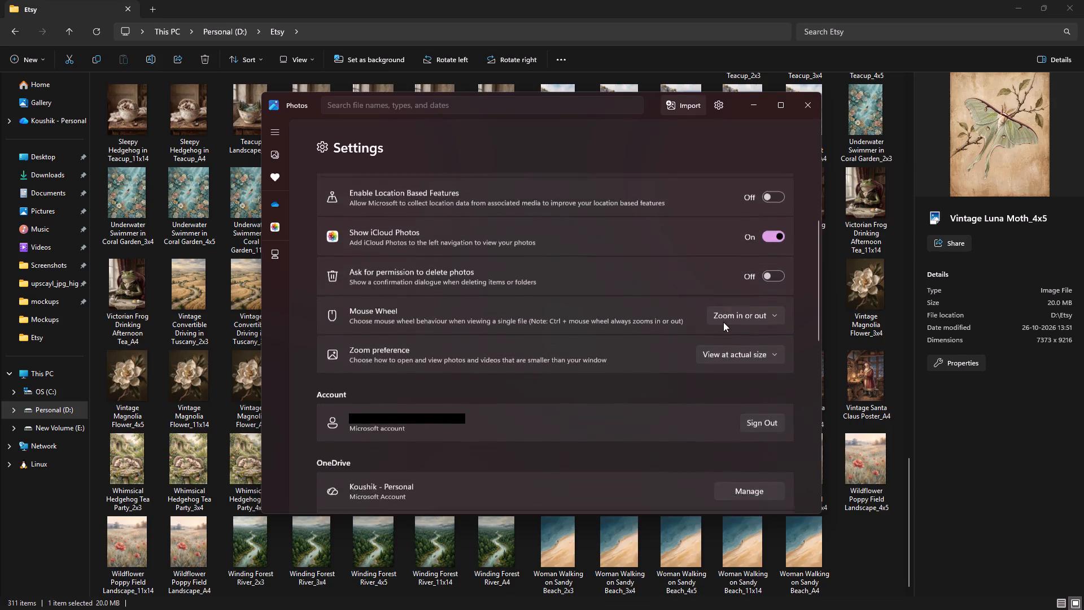
pyautogui.scroll(-2, 656, 316)
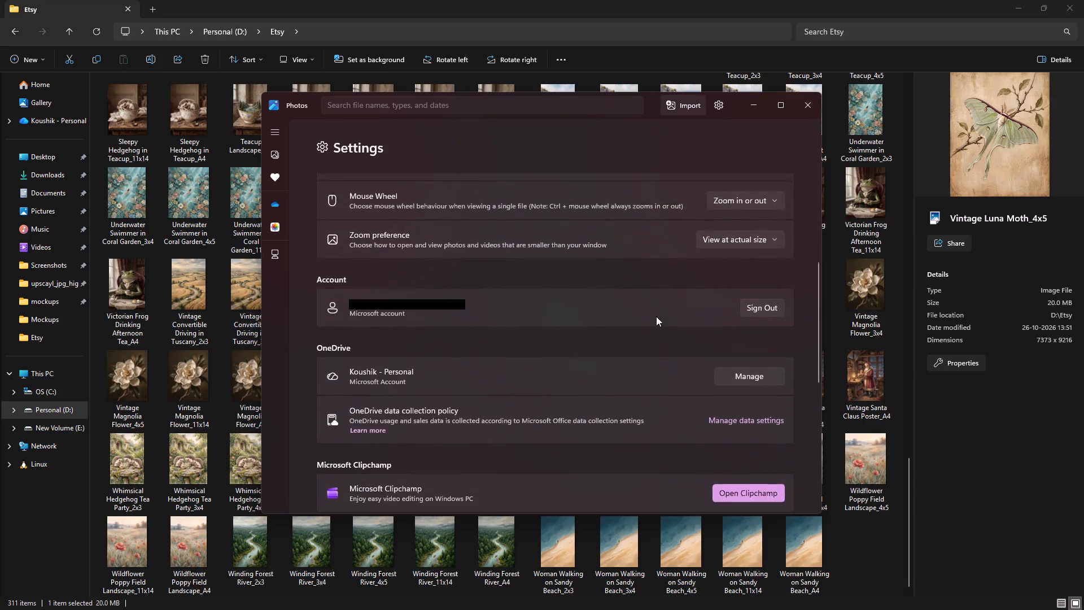
pyautogui.scroll(-1, 659, 316)
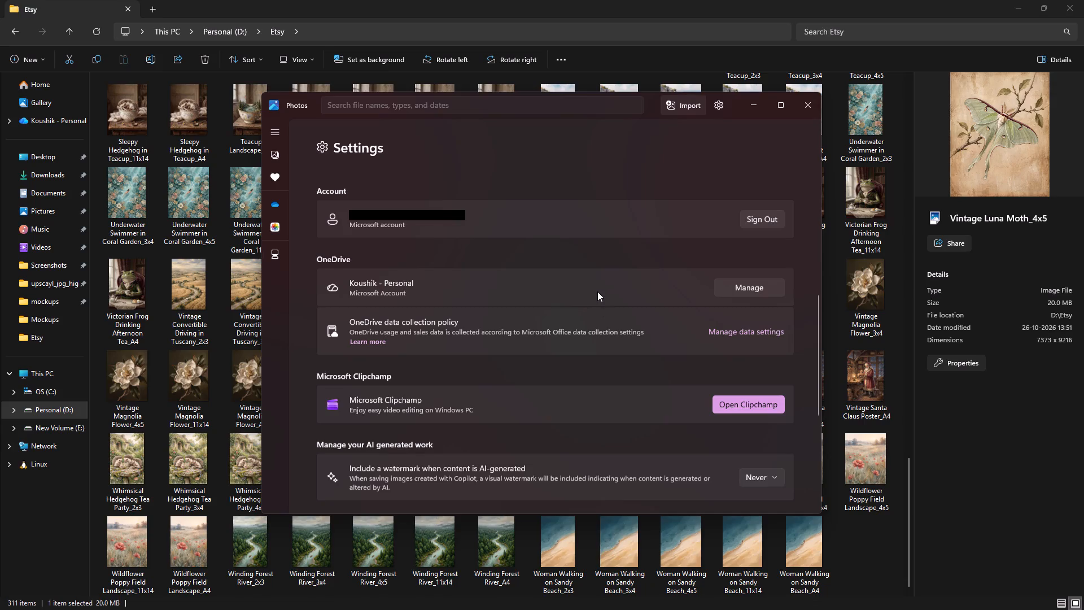
pyautogui.scroll(-1, 742, 290)
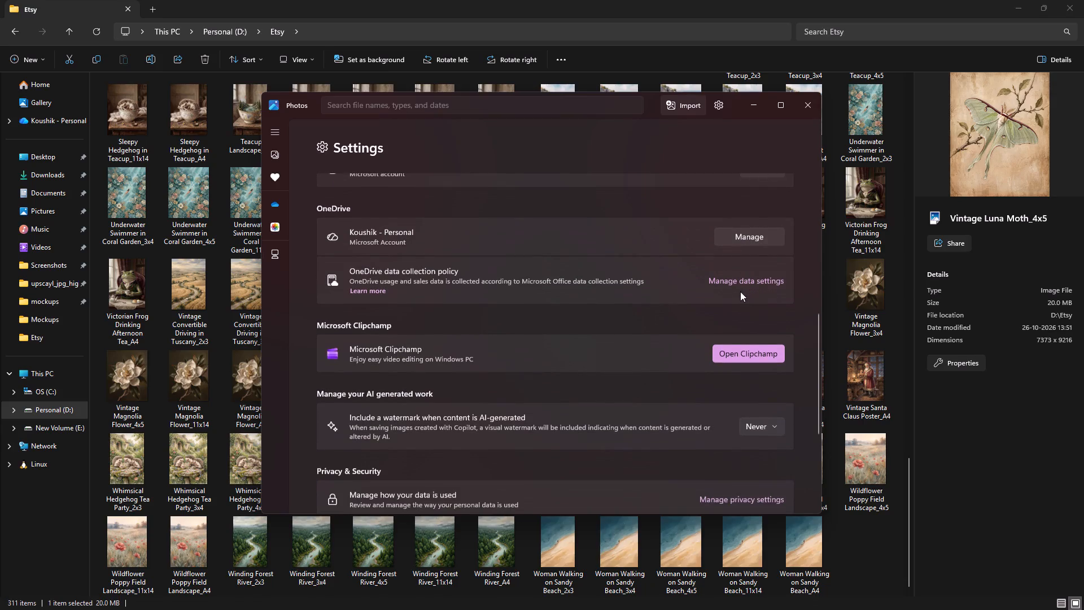
pyautogui.scroll(-2, 738, 293)
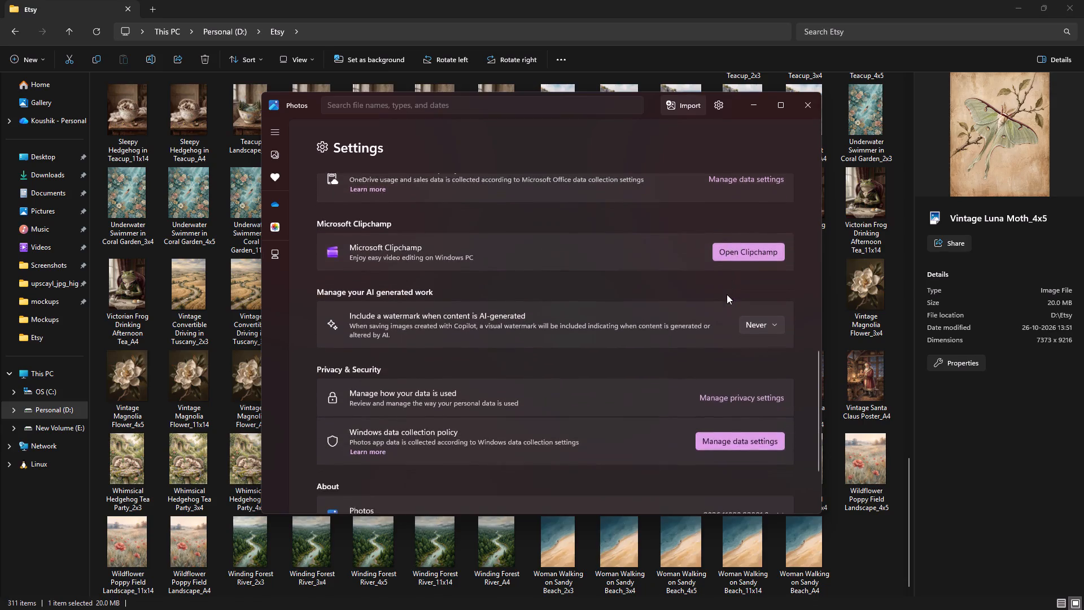
pyautogui.scroll(-3, 727, 294)
pyautogui.scroll(10, 661, 304)
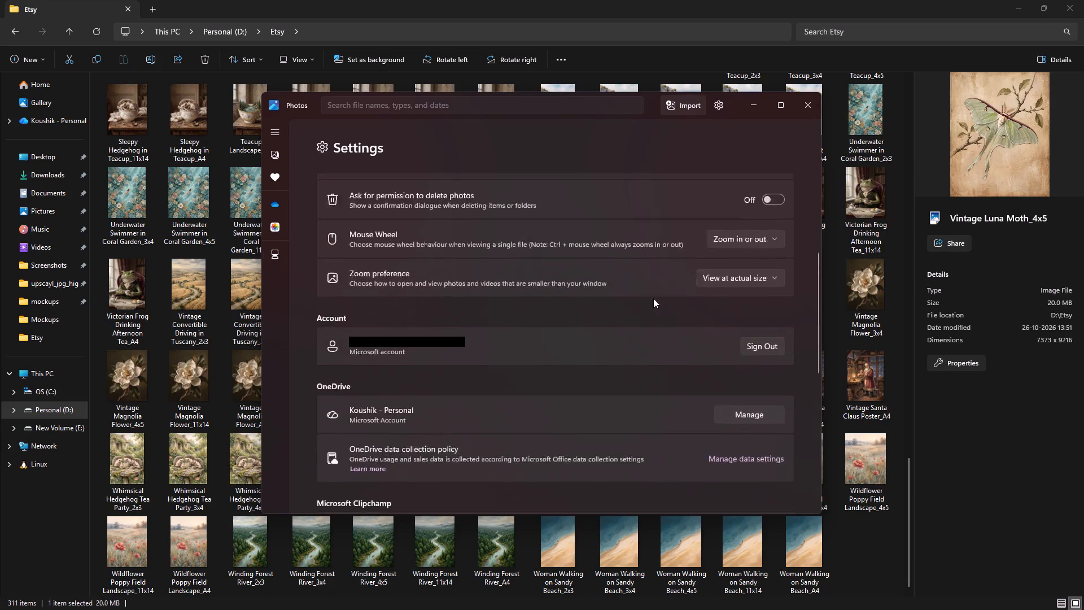
pyautogui.scroll(9, 653, 298)
# Add the Downloads folder to the Photos gallery and look over its images.
pyautogui.click(274, 132)
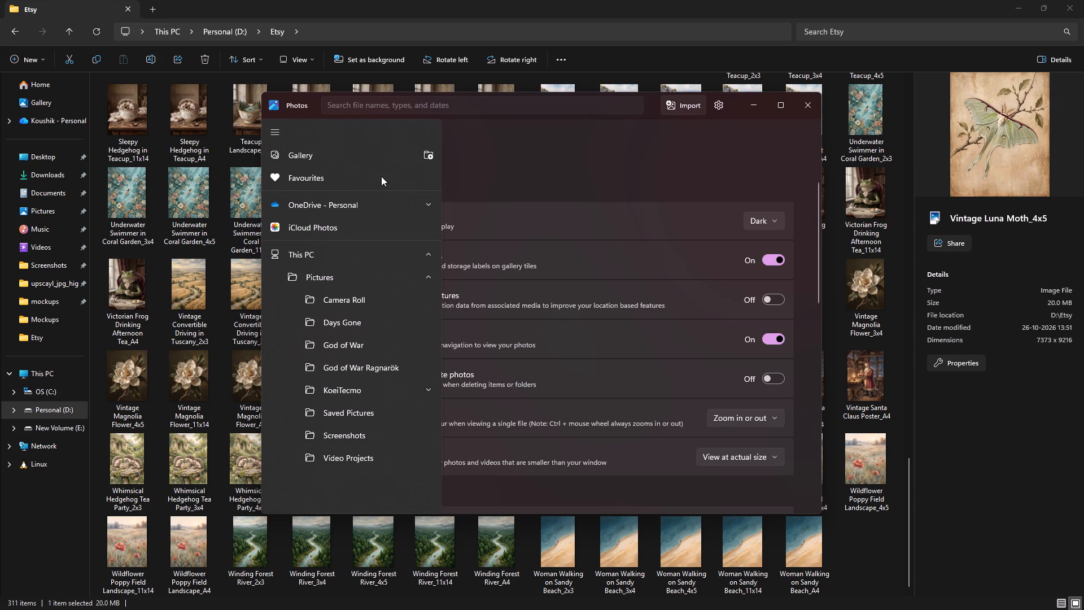
pyautogui.click(361, 151)
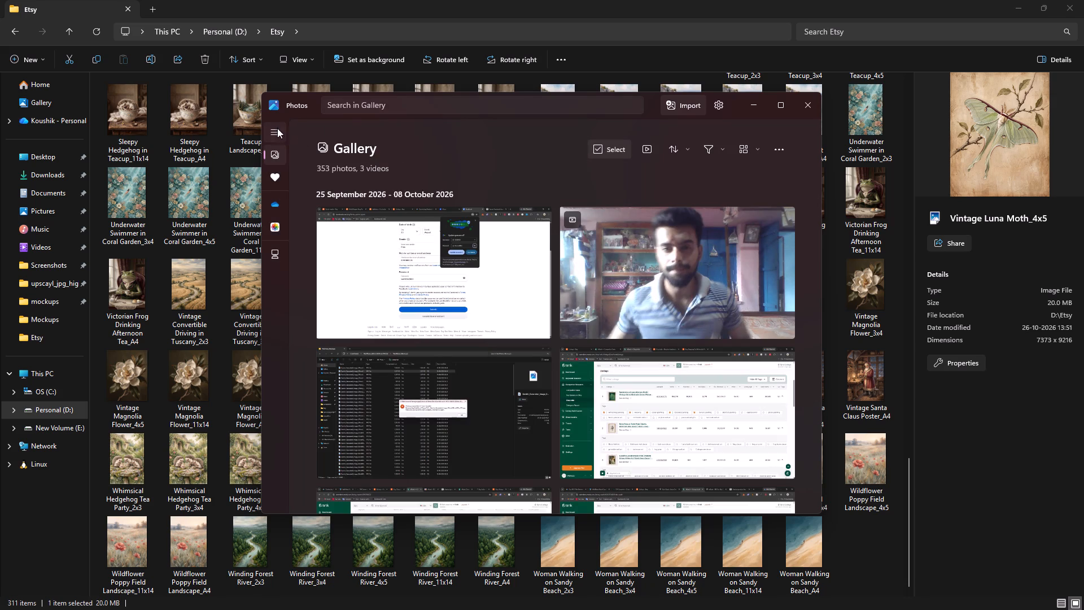
pyautogui.click(277, 128)
pyautogui.click(434, 155)
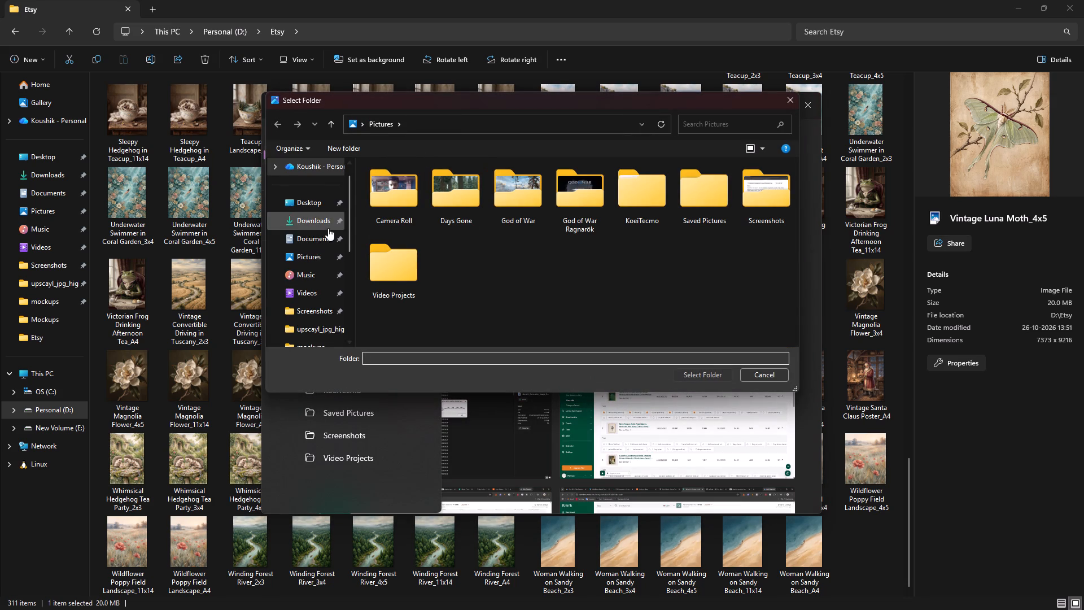
pyautogui.click(314, 220)
pyautogui.scroll(-4, 510, 268)
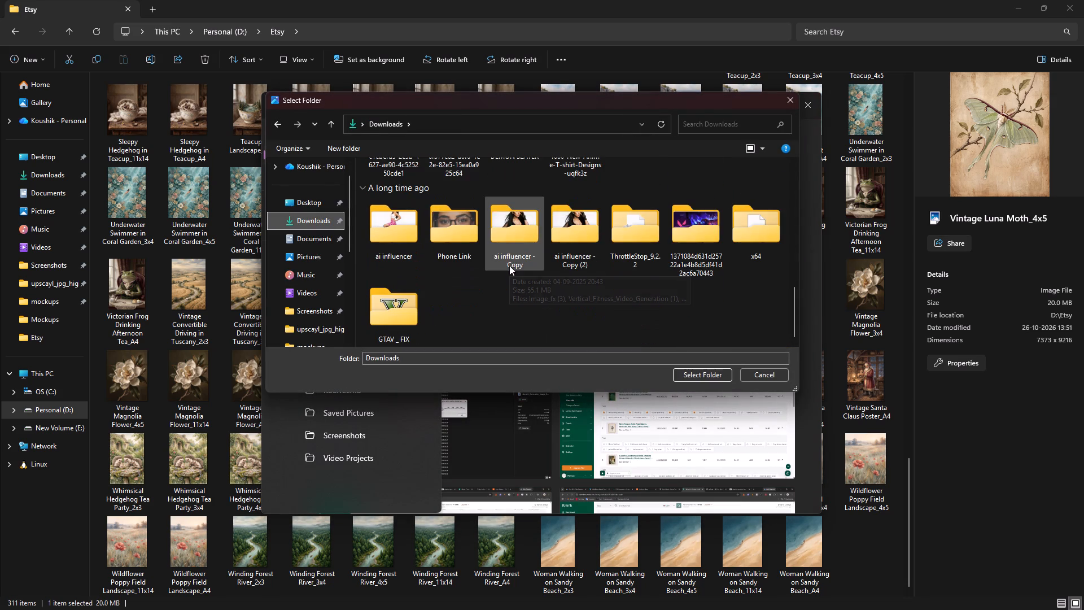
pyautogui.scroll(10, 509, 261)
pyautogui.click(709, 377)
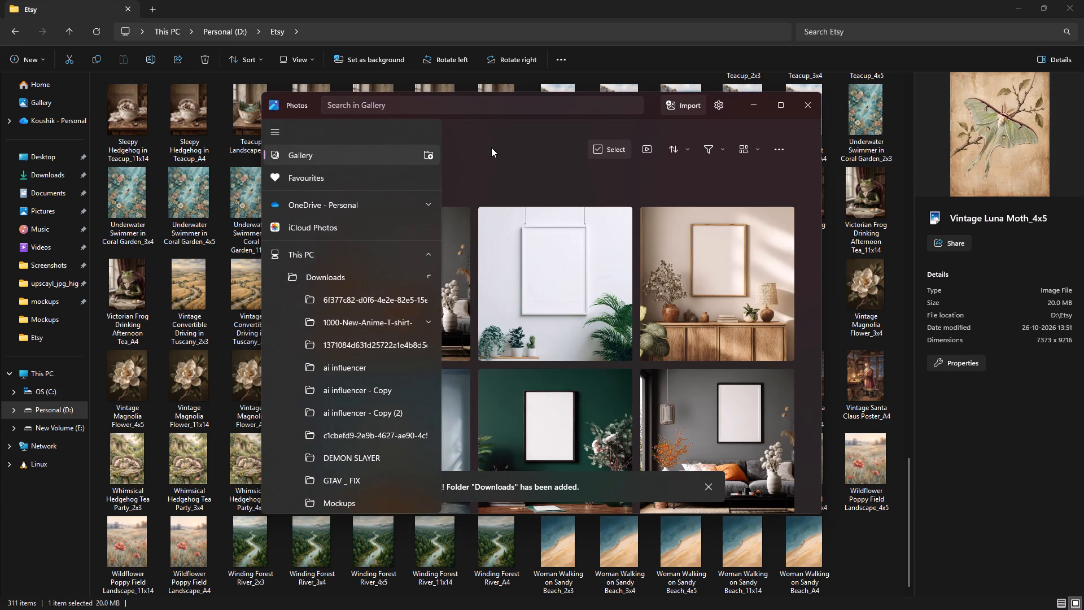
pyautogui.click(491, 147)
pyautogui.scroll(-13, 536, 288)
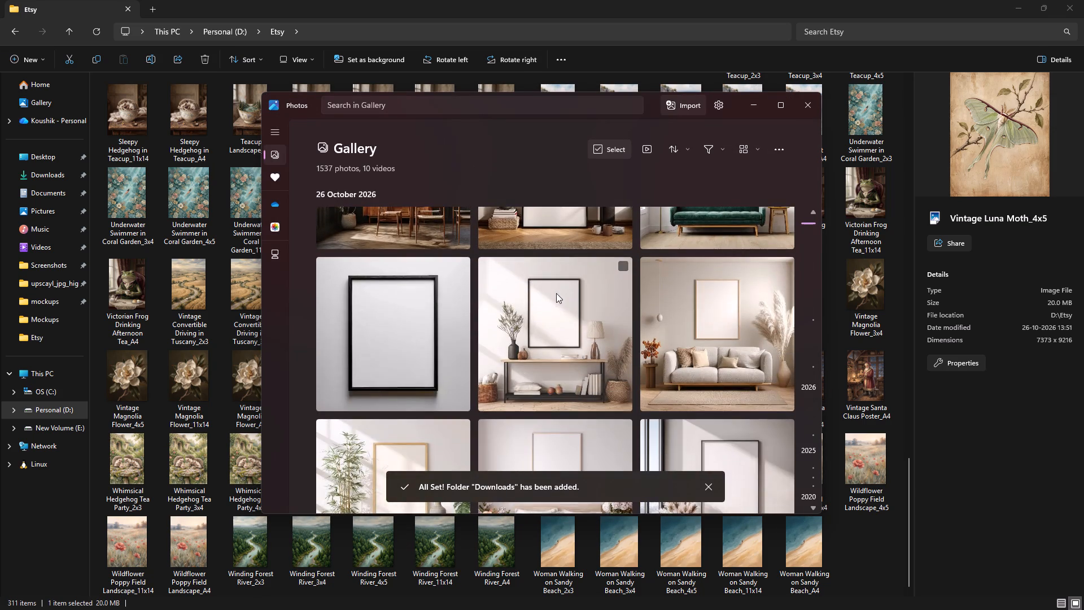
pyautogui.scroll(-17, 560, 295)
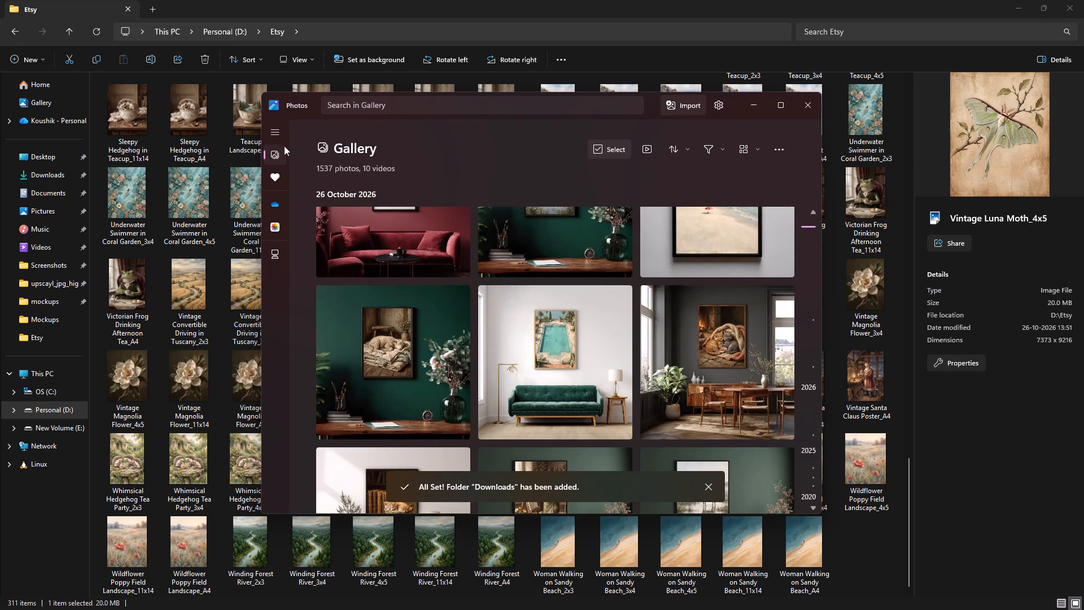
# Add the Etsy folder on the Personal (D:) drive to the Photos gallery and look over its images.
pyautogui.click(282, 133)
pyautogui.click(423, 151)
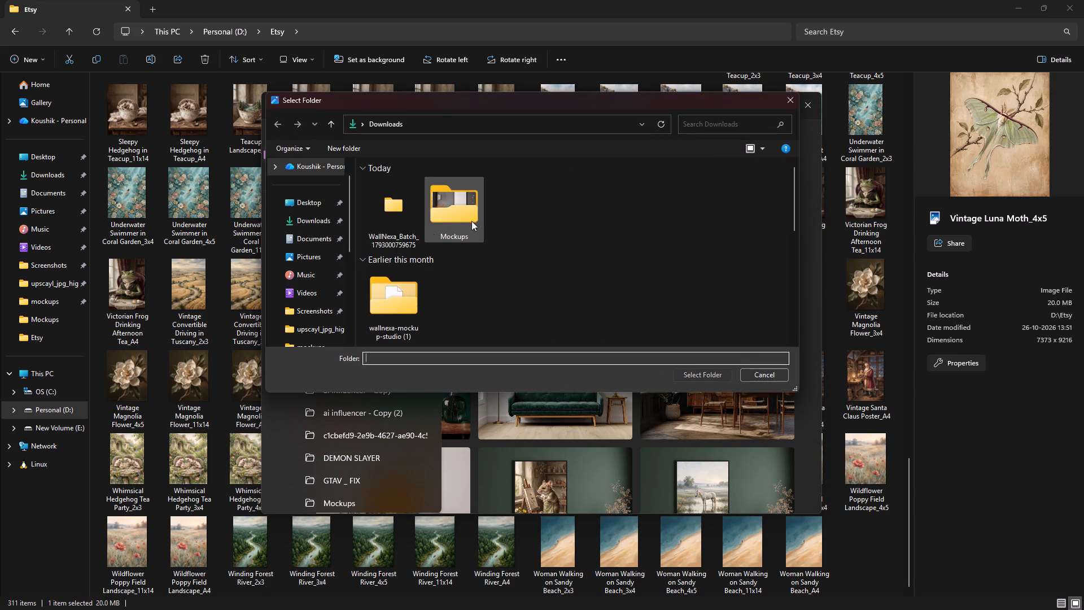
pyautogui.scroll(-3, 306, 280)
pyautogui.click(321, 292)
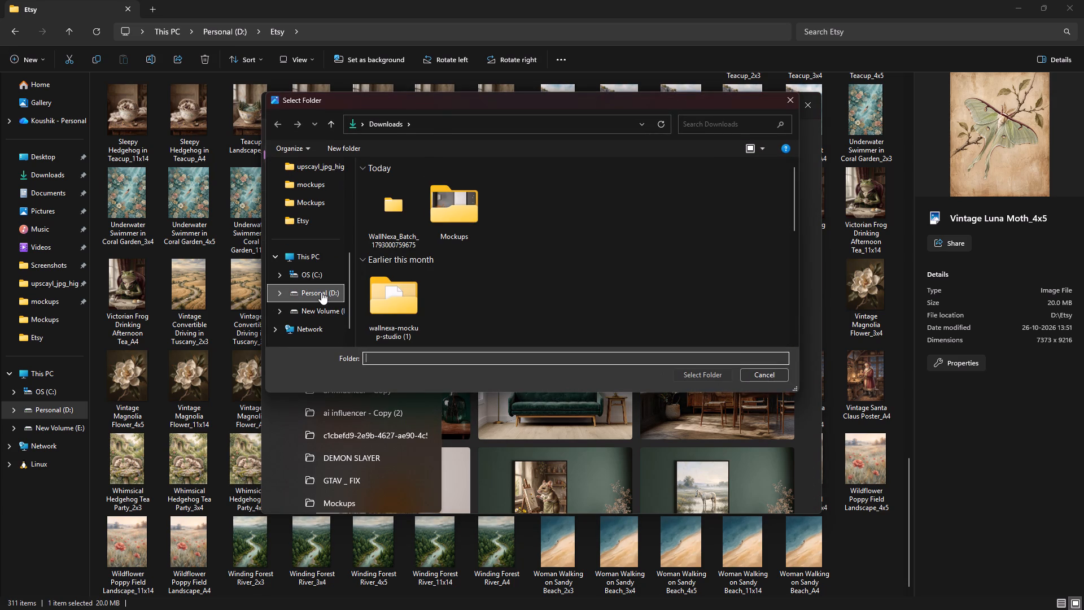
pyautogui.scroll(-3, 623, 247)
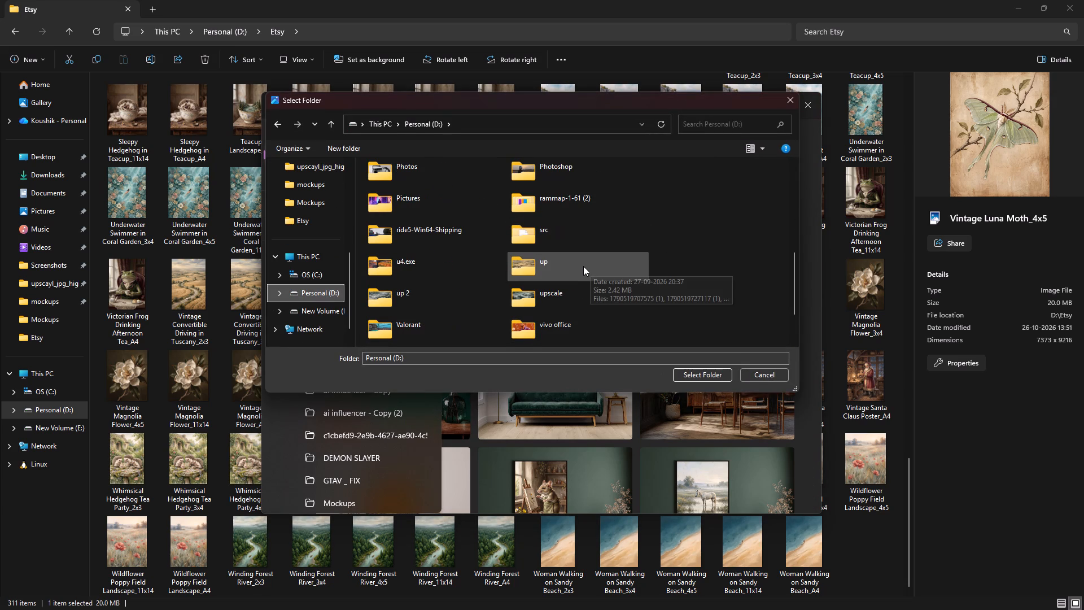
pyautogui.scroll(-1, 483, 244)
pyautogui.scroll(3, 508, 239)
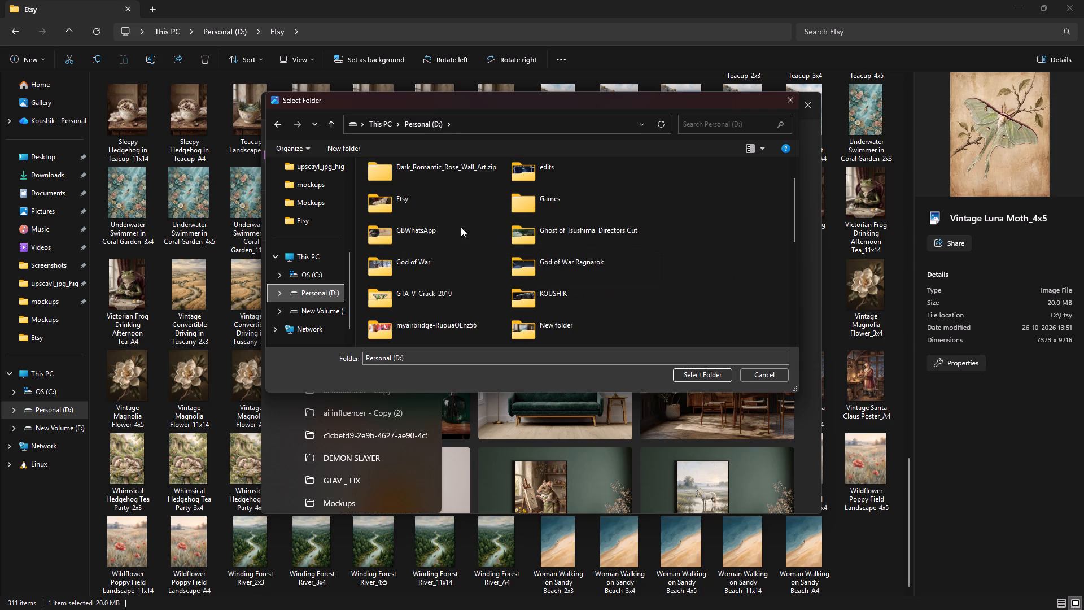
pyautogui.click(440, 206)
pyautogui.click(702, 374)
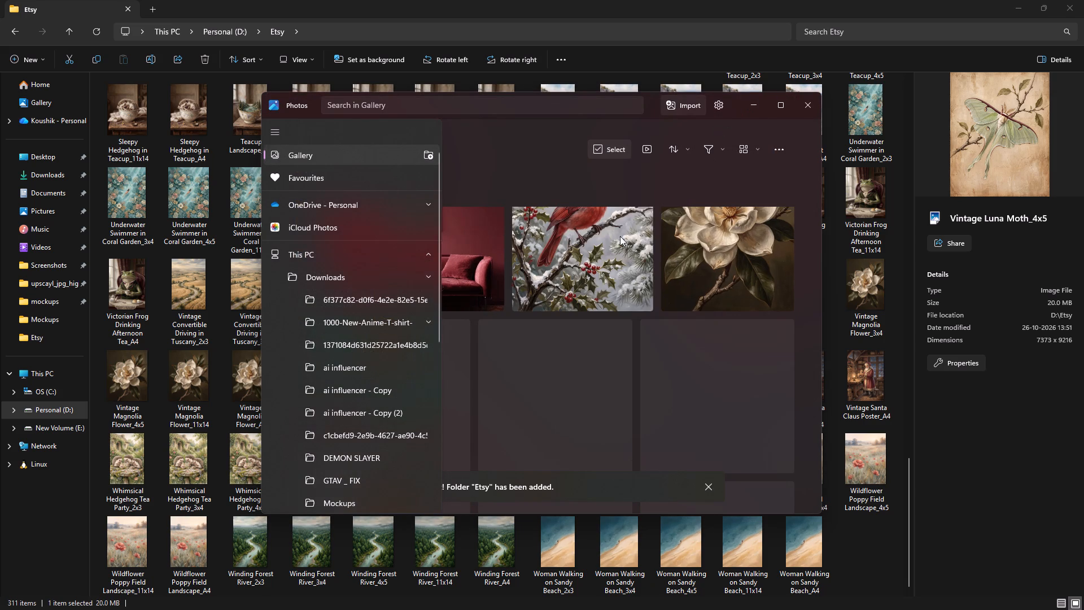
pyautogui.click(455, 141)
pyautogui.scroll(5, 600, 262)
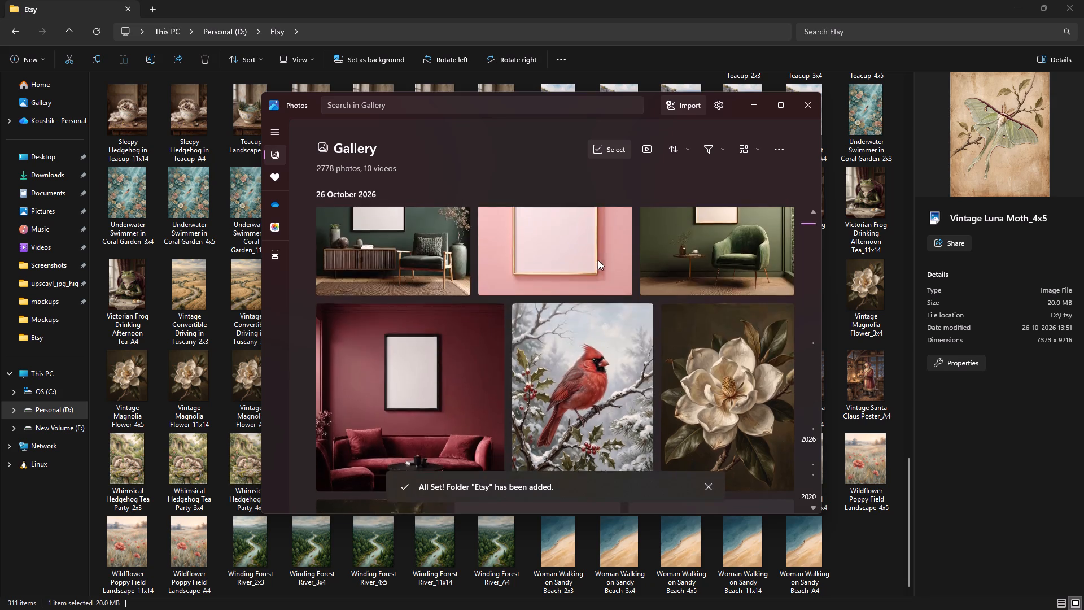
pyautogui.scroll(8, 598, 260)
pyautogui.scroll(20, 595, 258)
pyautogui.scroll(3, 595, 258)
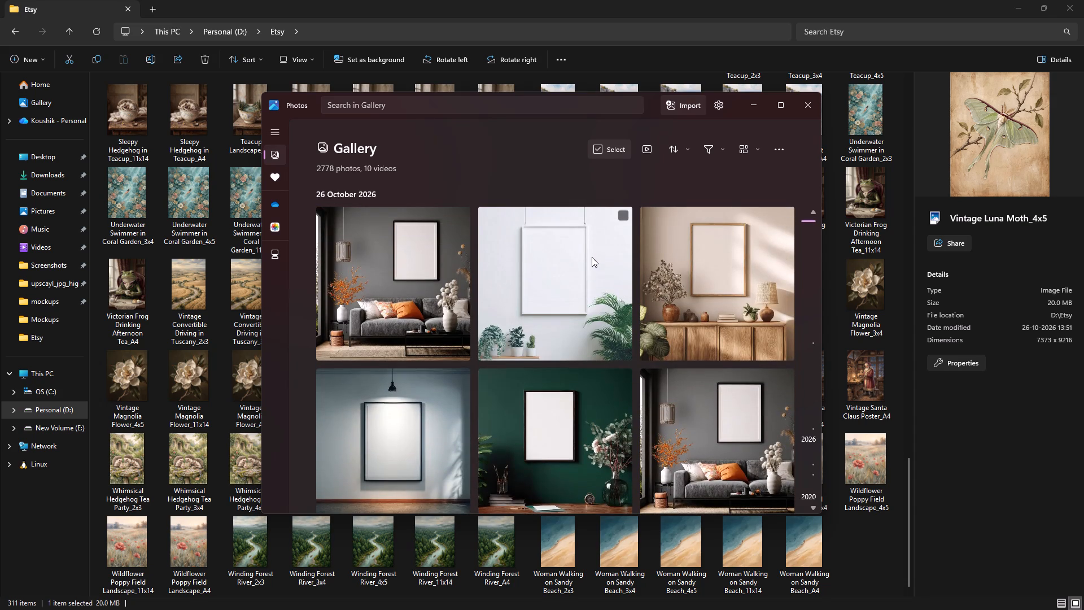
pyautogui.scroll(7, 592, 257)
pyautogui.click(748, 104)
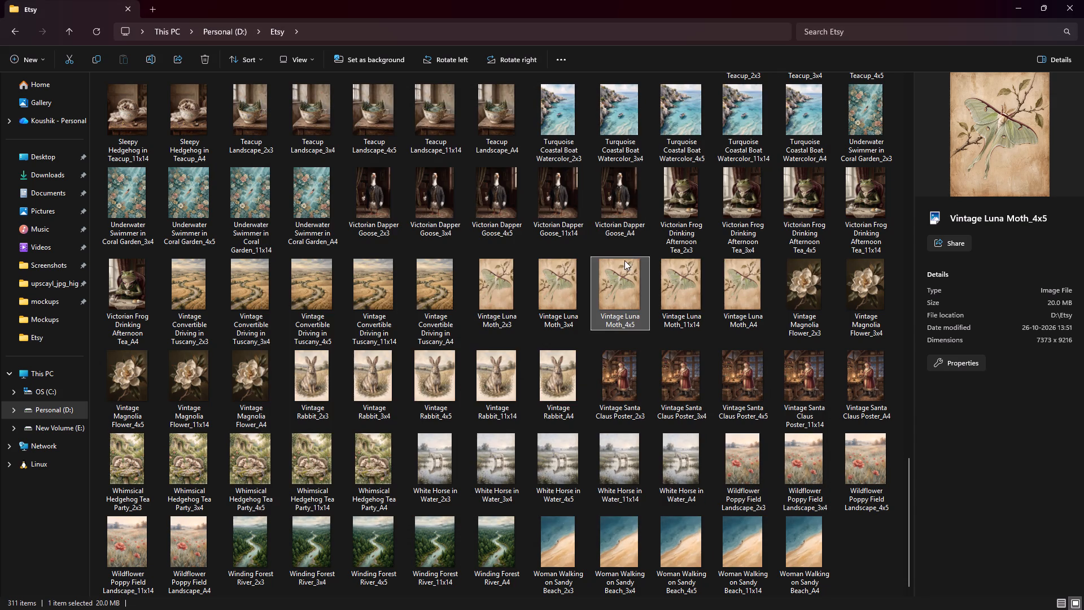
# Open Vintage Luna Moth_4x5 from the Etsy folder and set its resize quality to 94%, keeping 7373 x 9216 pixels and JPG.
pyautogui.doubleClick(626, 275)
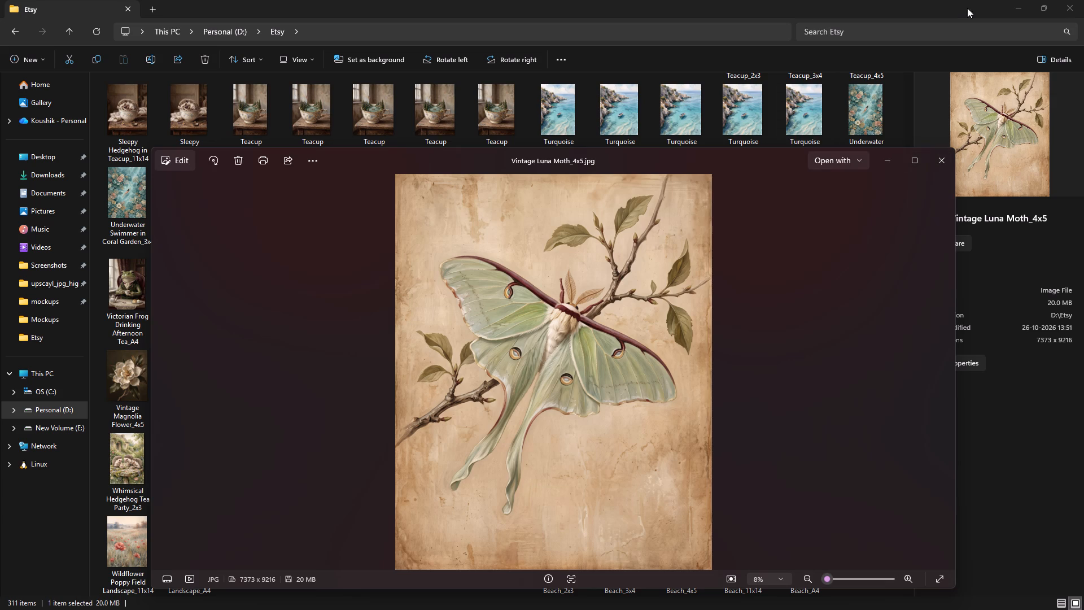
pyautogui.click(1009, 3)
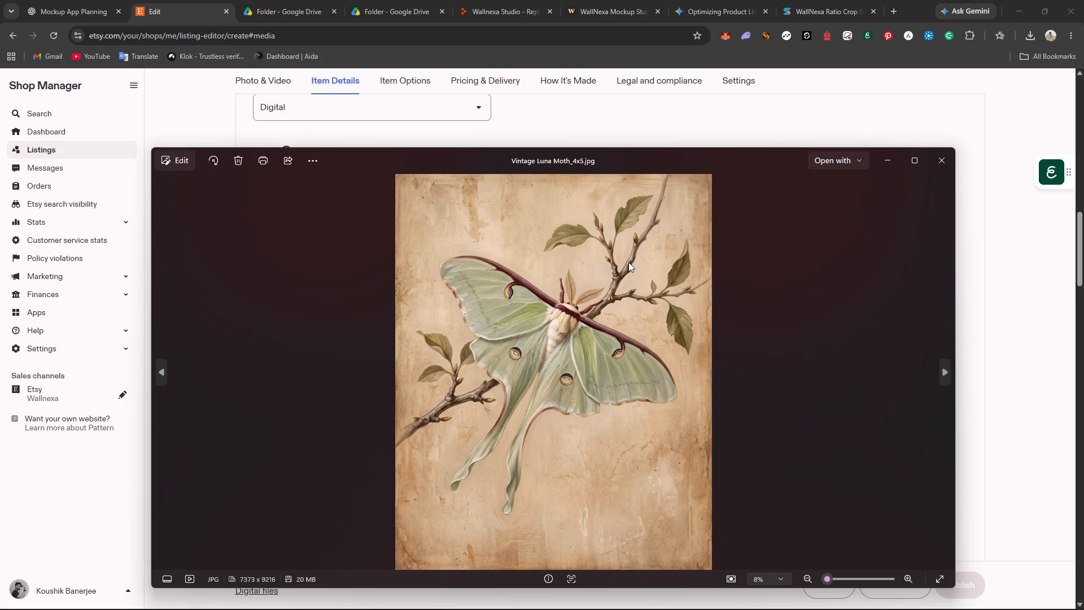
pyautogui.rightClick(591, 298)
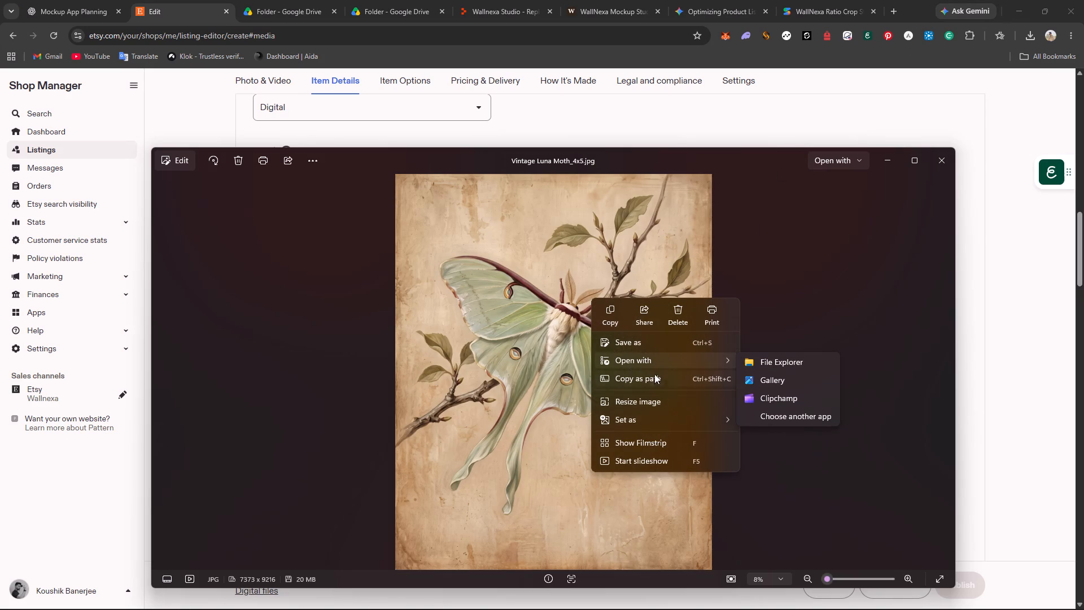
pyautogui.click(649, 400)
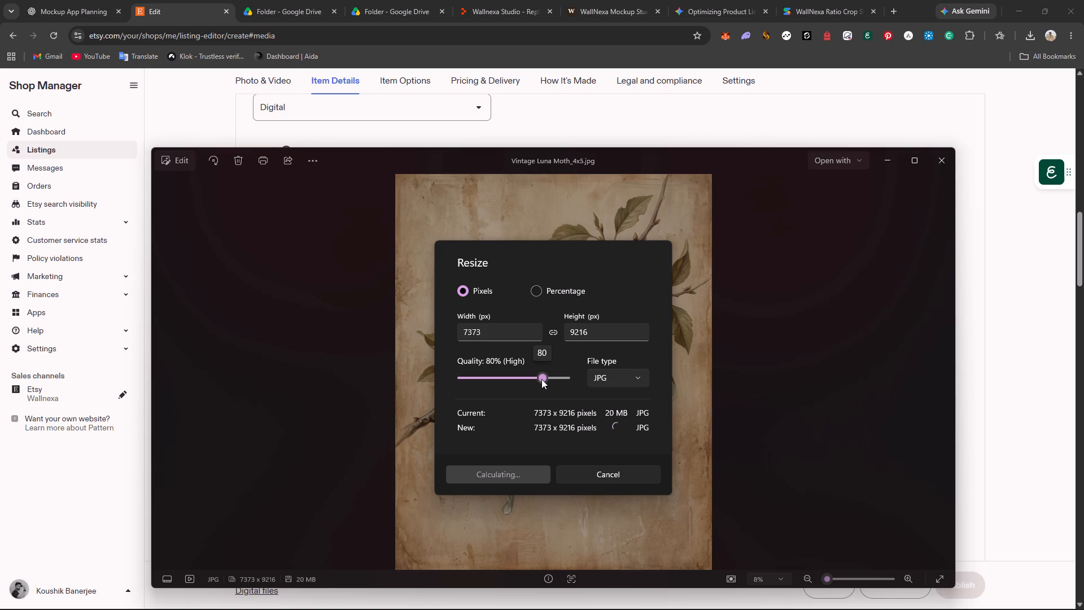
pyautogui.moveTo(542, 378); pyautogui.dragTo(557, 377)
pyautogui.moveTo(557, 377); pyautogui.dragTo(558, 377)
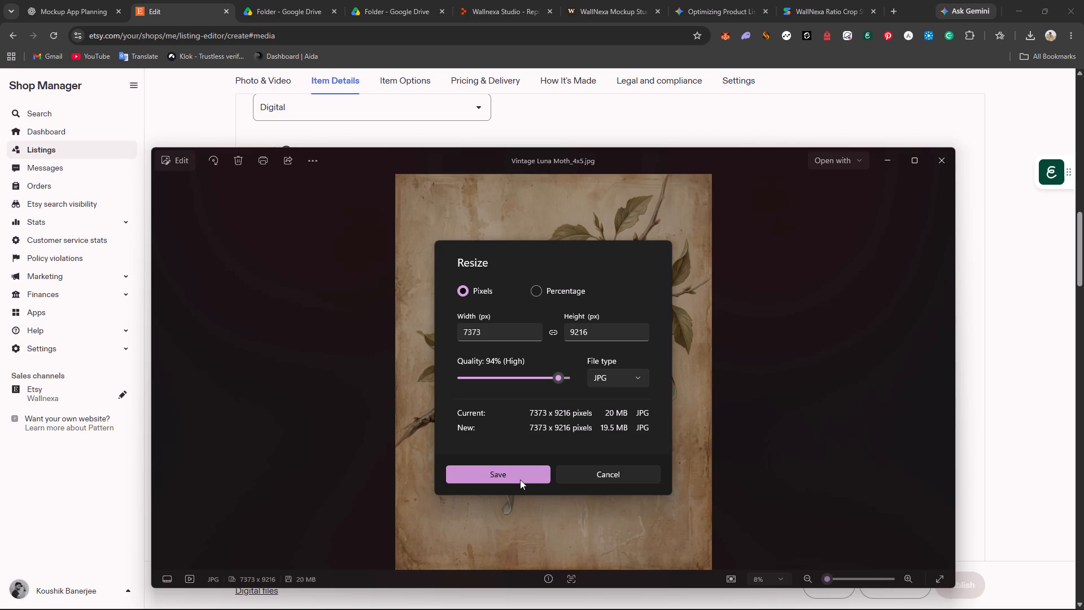
# Save the recompressed image as Vintage Luna Moth_4x5 in the Etsy folder on Personal (D:), overwriting the existing file.
pyautogui.click(520, 480)
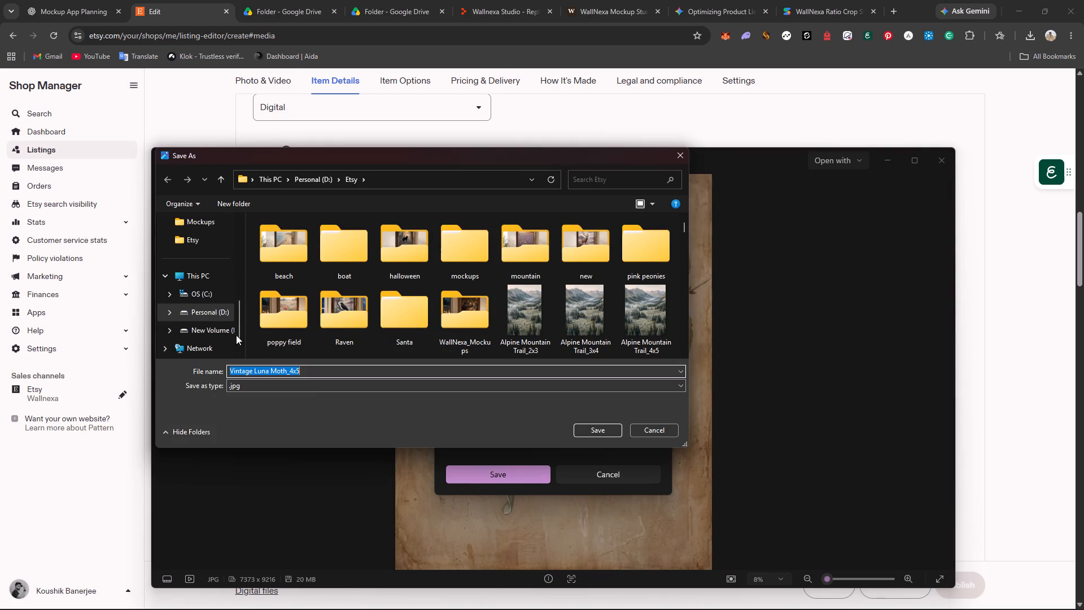
pyautogui.click(215, 310)
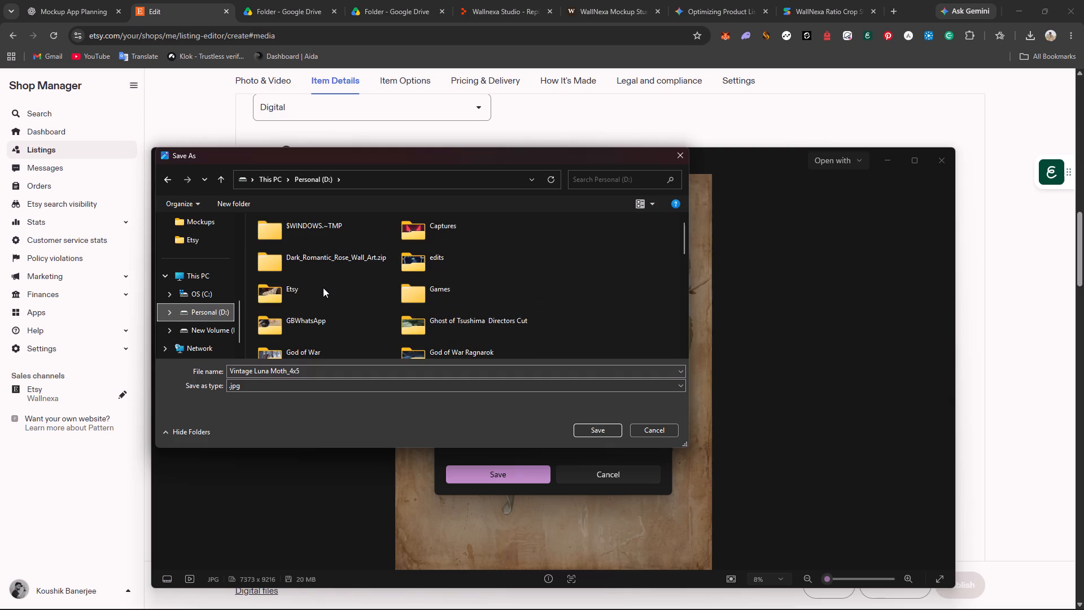
pyautogui.doubleClick(323, 287)
pyautogui.click(592, 426)
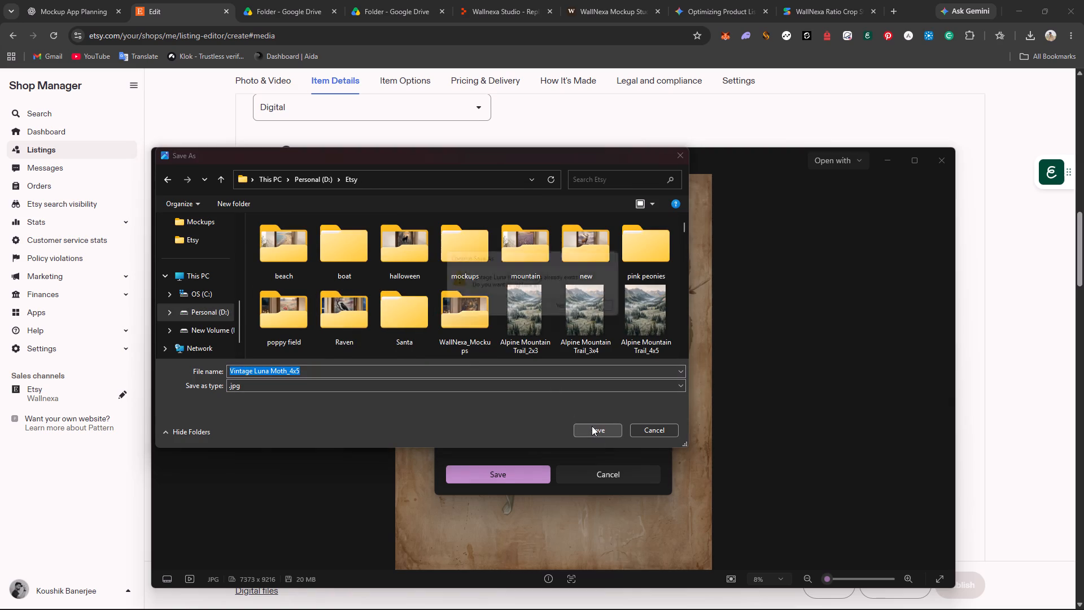
pyautogui.click(569, 311)
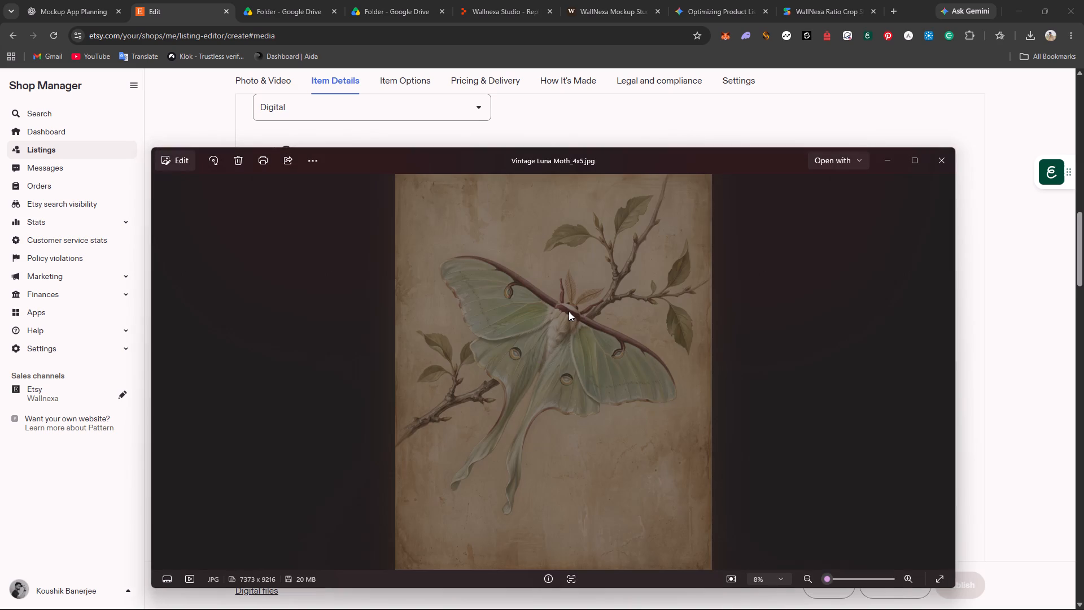
pyautogui.click(881, 158)
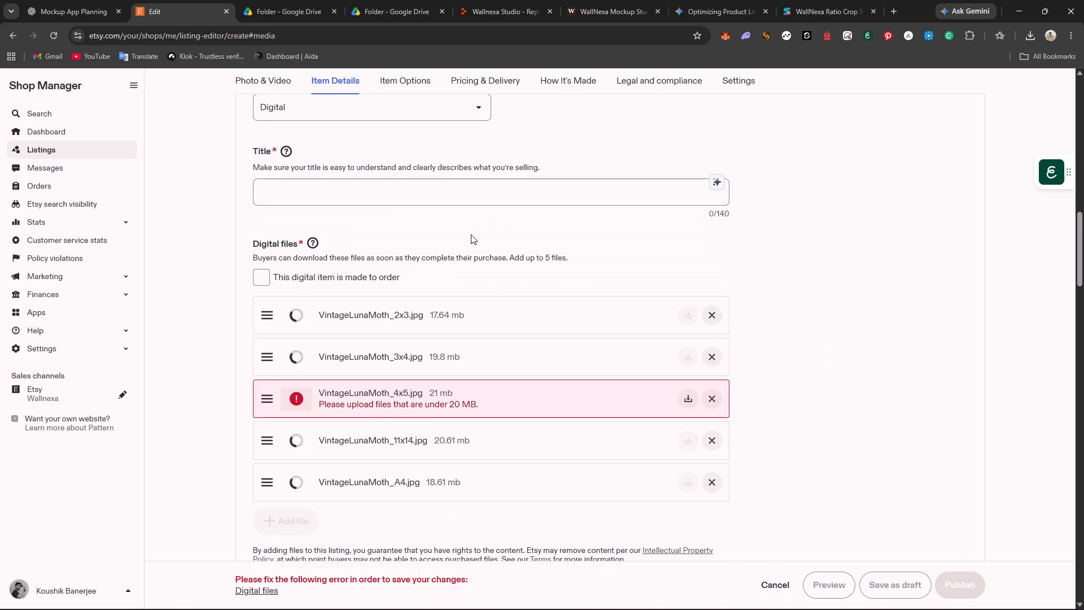
# Replace the rejected VintageLunaMoth_4x5.jpg in the listing's digital files with the recompressed Vintage Luna Moth_4x5 from the Etsy folder.
pyautogui.click(707, 396)
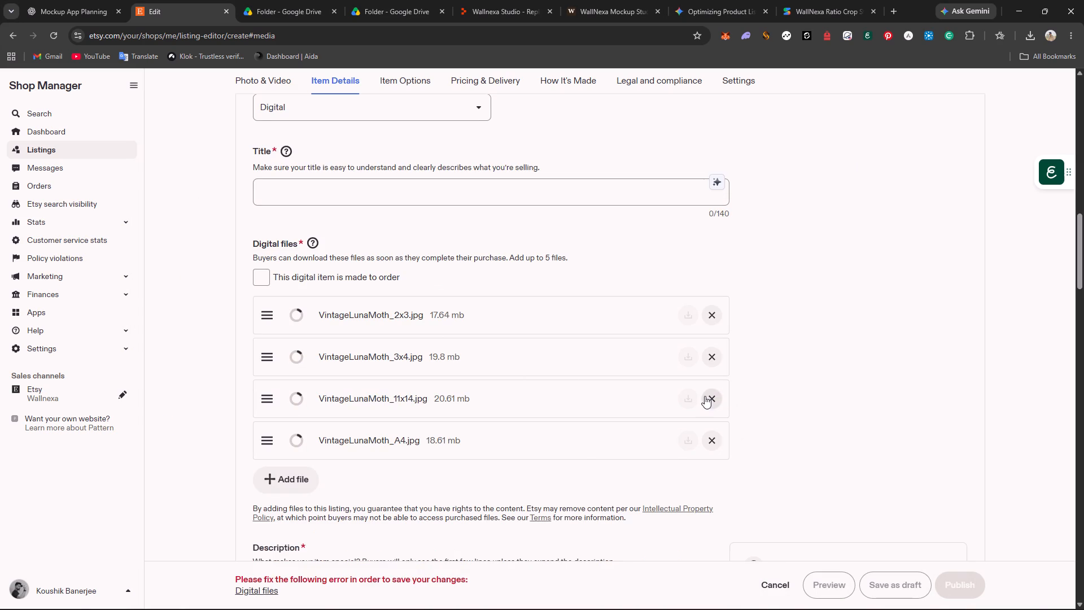
pyautogui.click(300, 481)
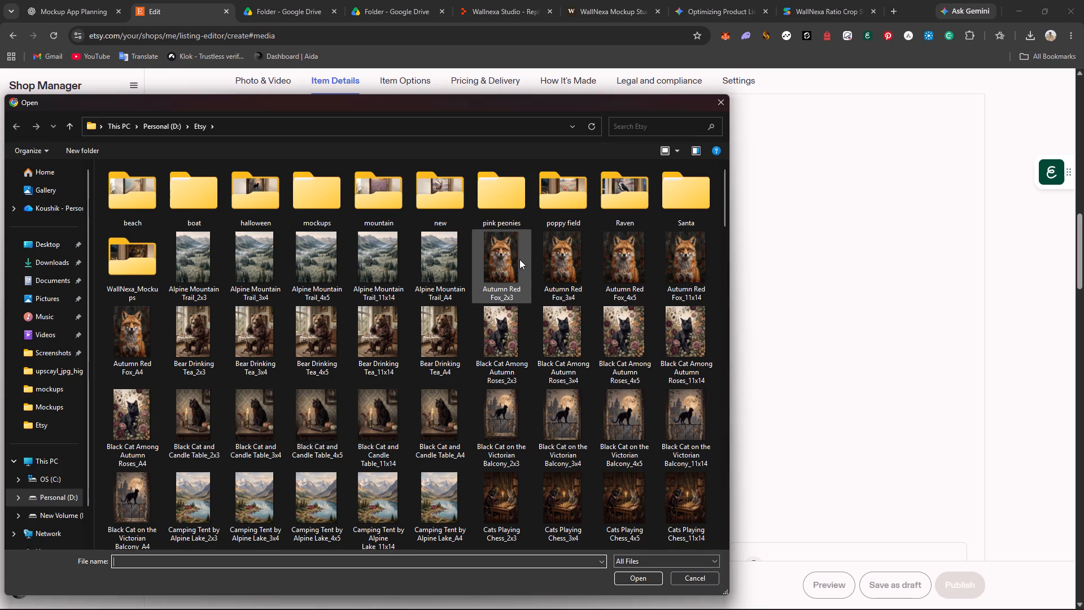
pyautogui.scroll(-2, 500, 341)
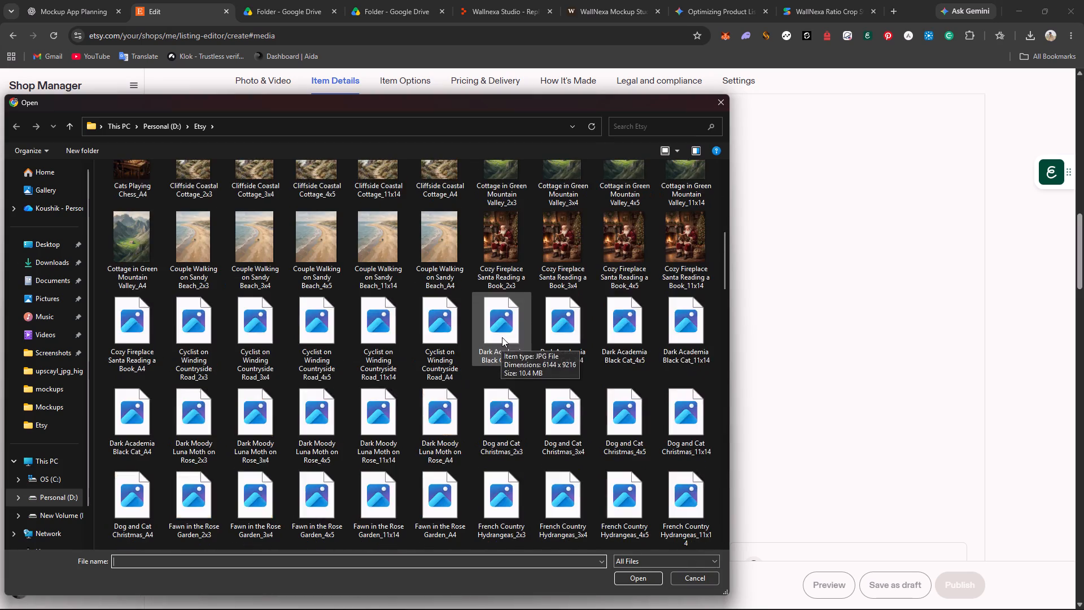
pyautogui.scroll(-1, 502, 337)
pyautogui.scroll(-1, 556, 365)
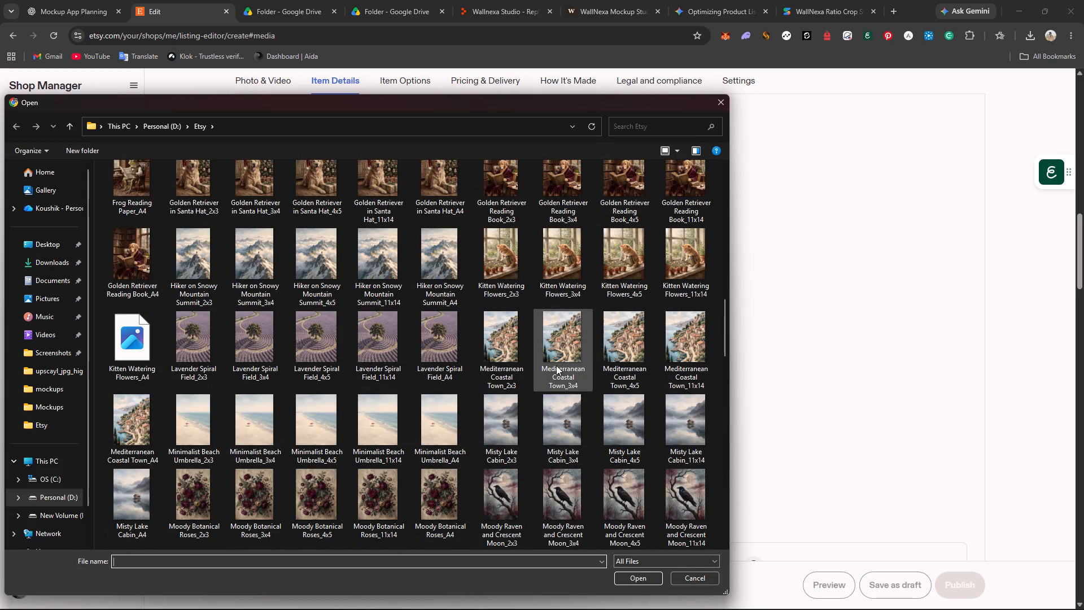
pyautogui.scroll(-1, 556, 365)
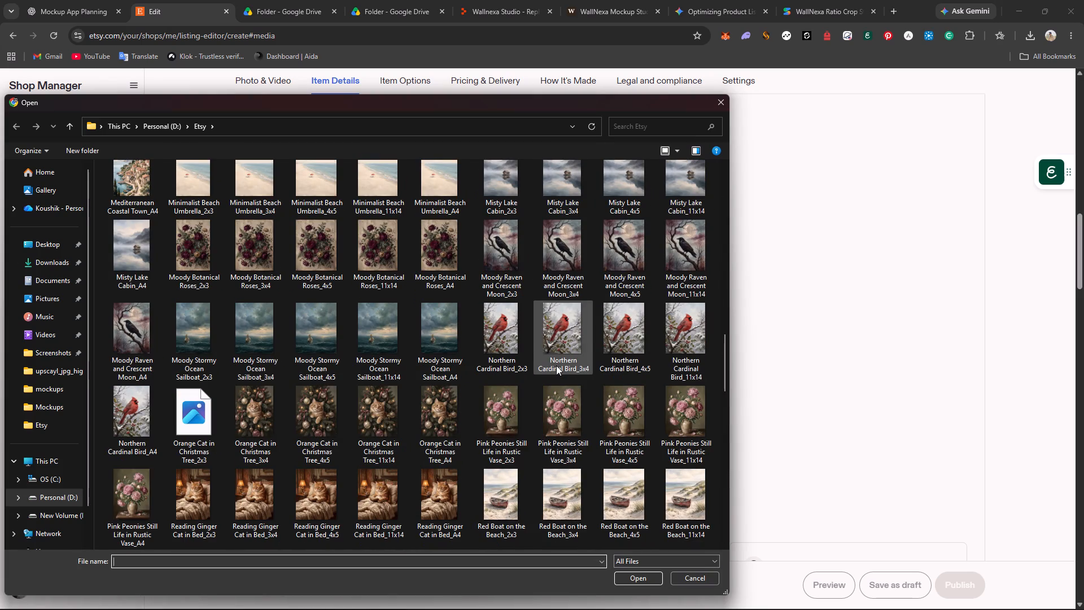
pyautogui.scroll(-2, 556, 365)
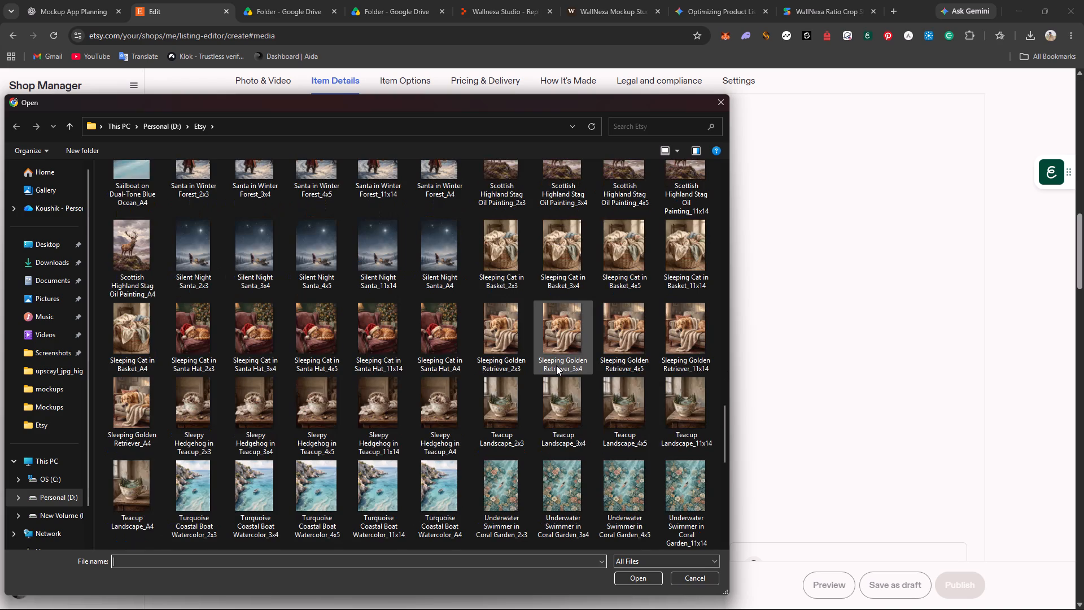
pyautogui.scroll(-1, 556, 365)
pyautogui.click(617, 402)
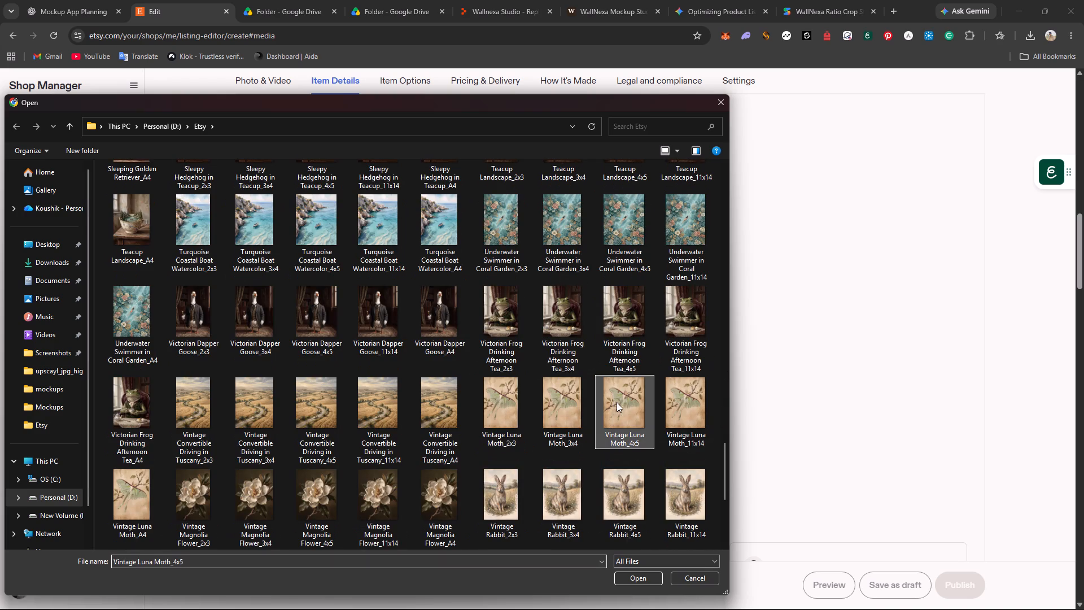
pyautogui.click(651, 574)
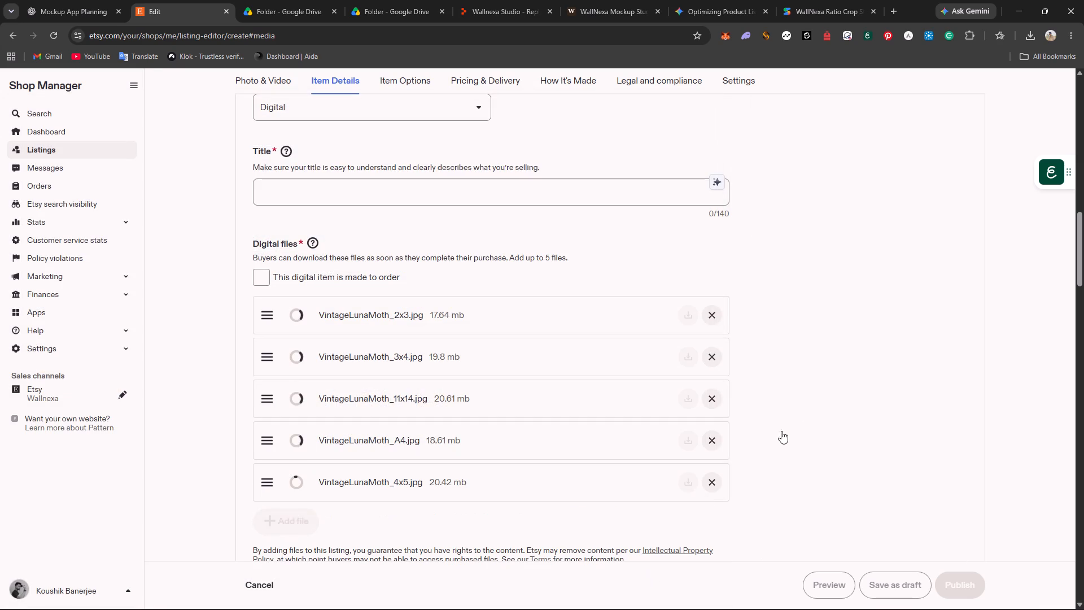
# Look over the mockup photos and thumbnail in the new listing's Photo and video section.
pyautogui.scroll(13, 810, 415)
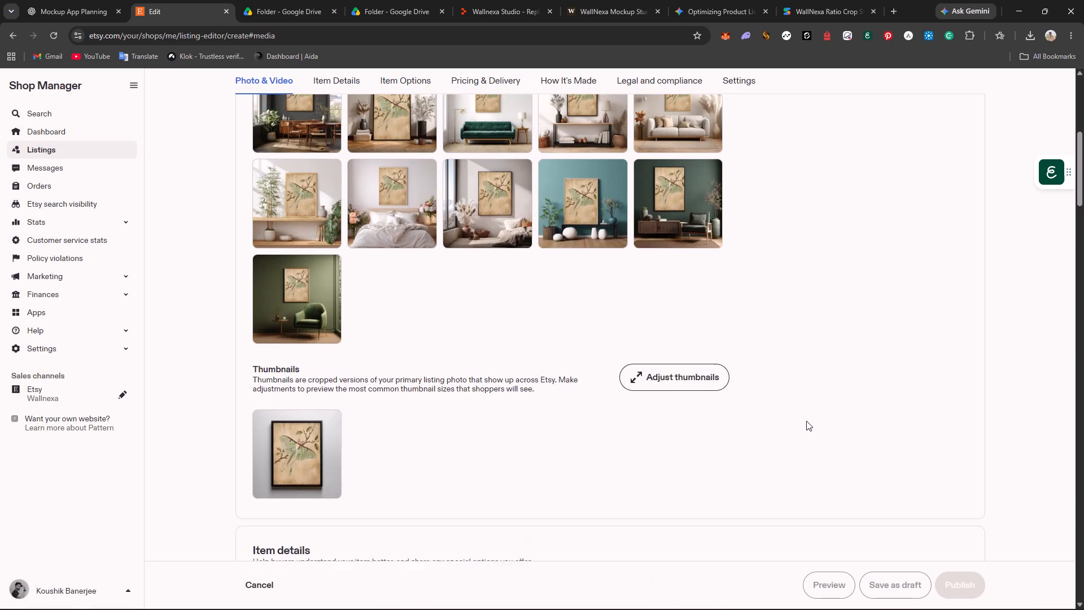
pyautogui.scroll(4, 792, 420)
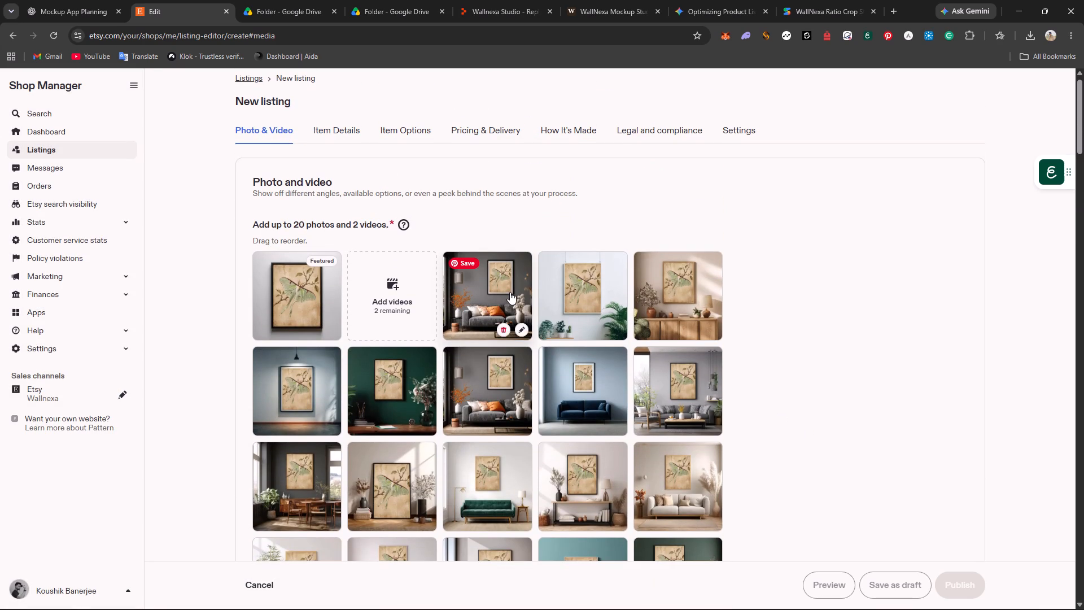
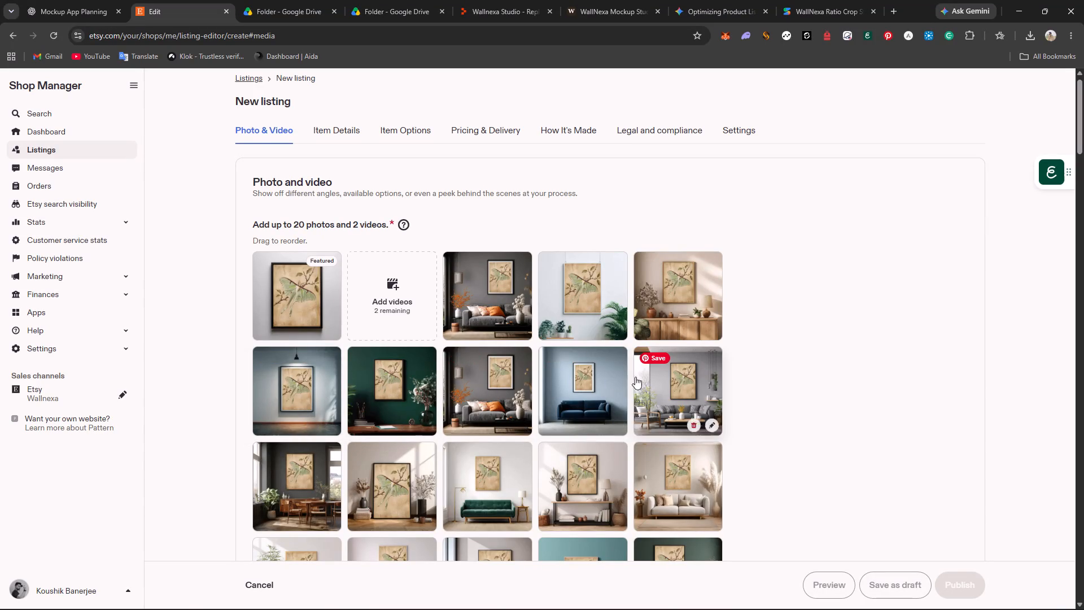
# Examine the first enlarged mockup photos, including the featured framed print, the grey sofa room and the wooden sideboard scene.
pyautogui.scroll(-4, 670, 384)
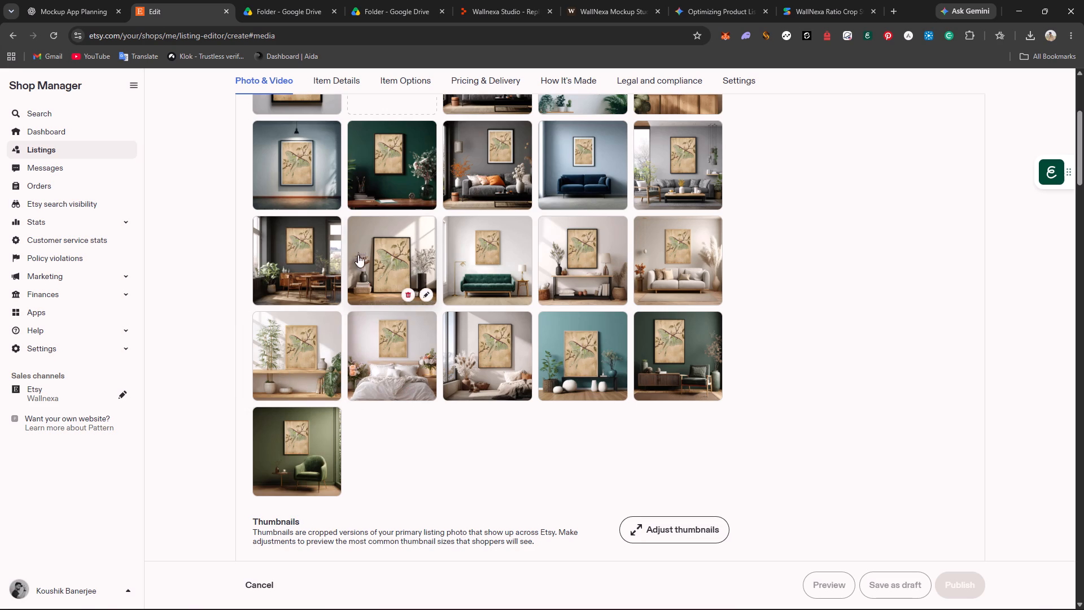
pyautogui.scroll(3, 383, 178)
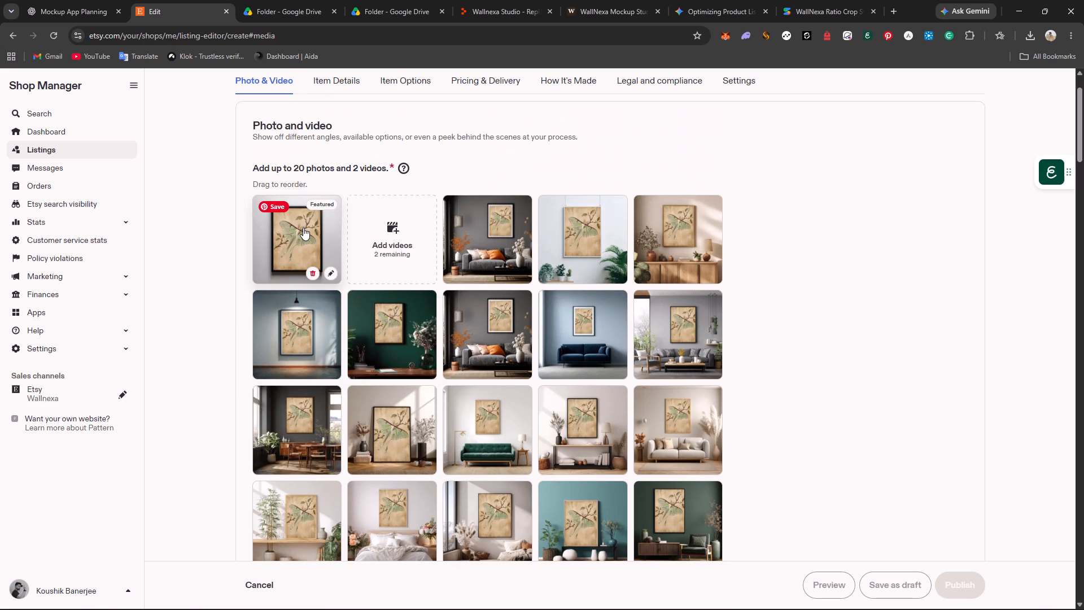
pyautogui.click(480, 226)
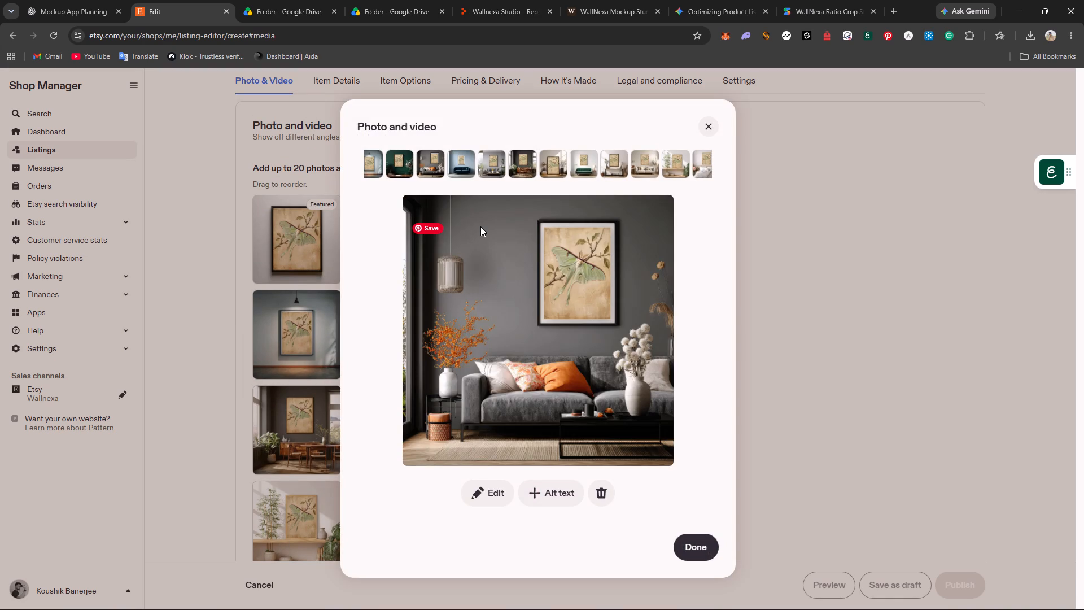
pyautogui.press('Right')
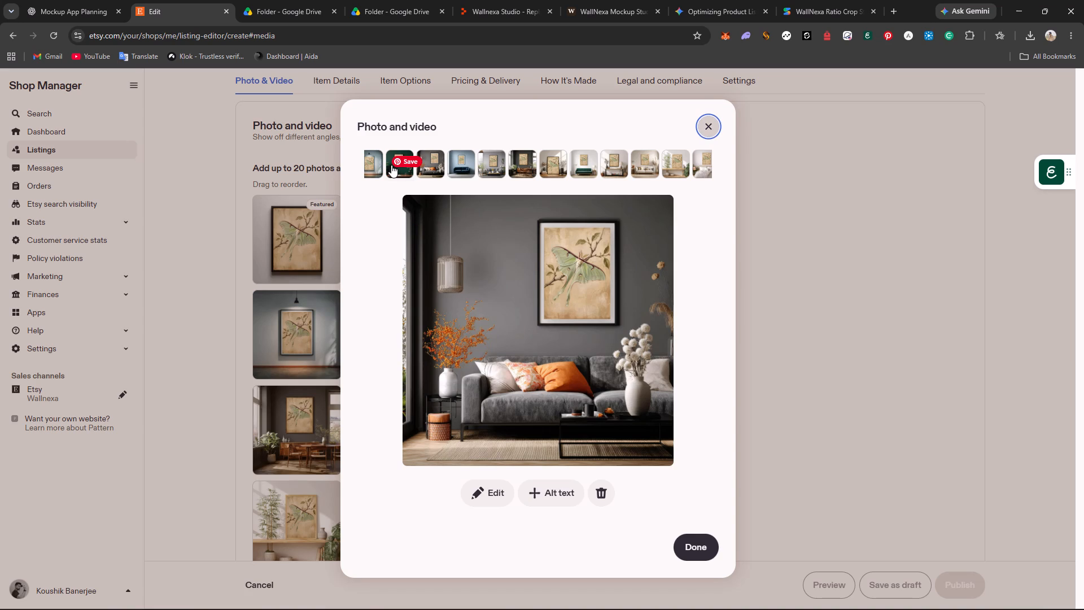
pyautogui.press('Left')
pyautogui.press('Left')
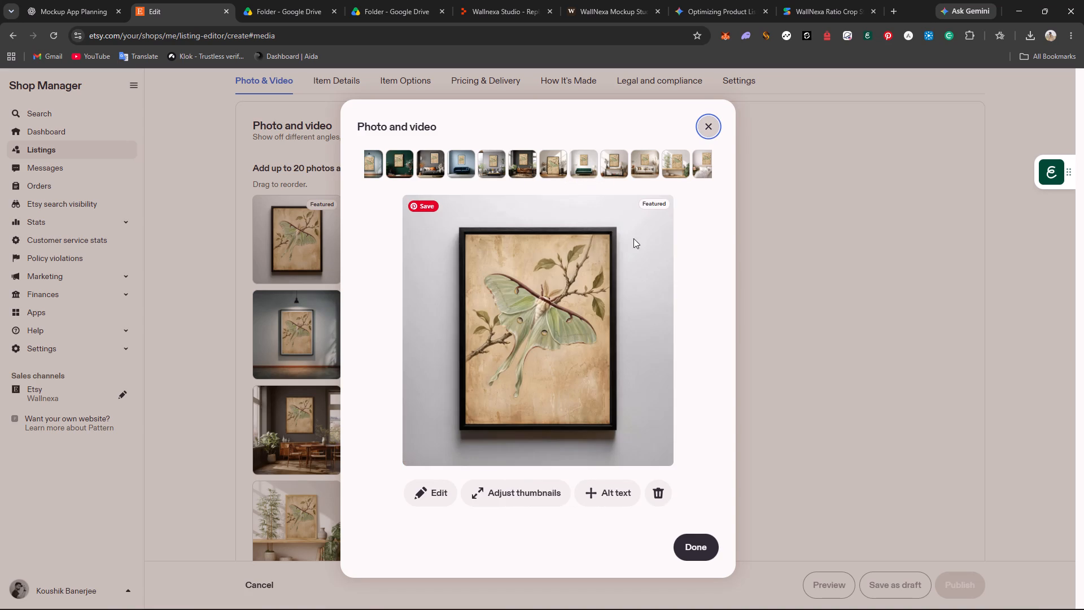
pyautogui.press('Right')
pyautogui.press('Right')
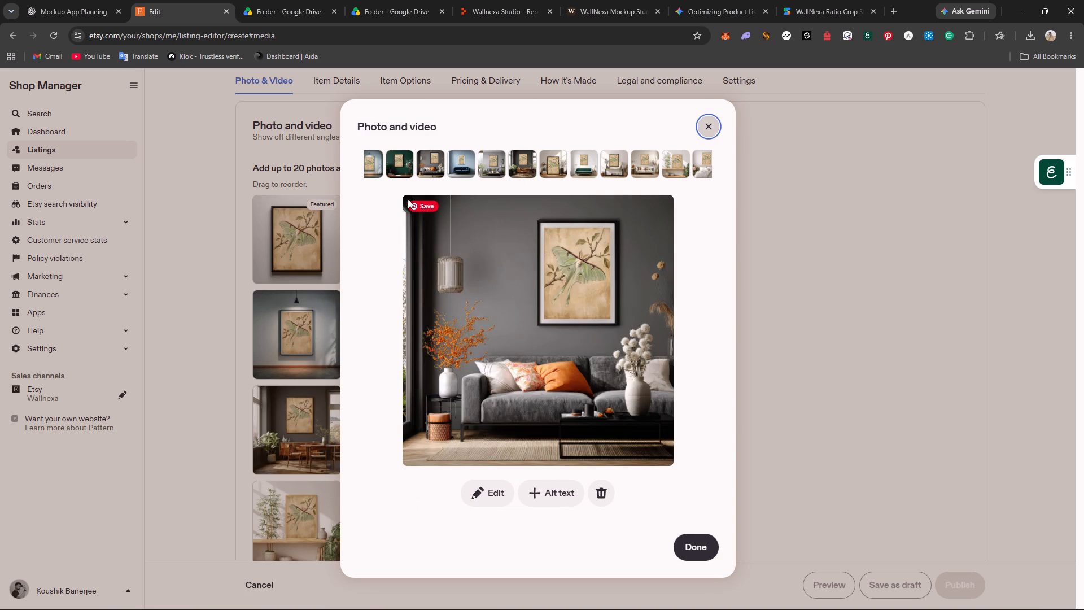
pyautogui.press('Right')
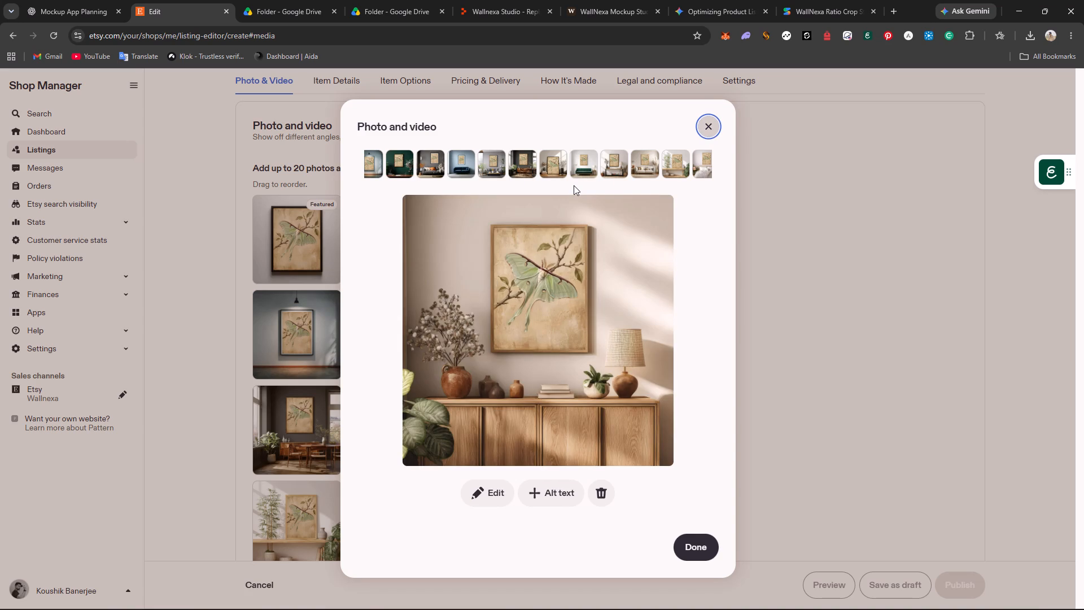
pyautogui.press('Left')
pyautogui.press('Right')
pyautogui.press('Right')
pyautogui.press('Right')
pyautogui.press('Right')
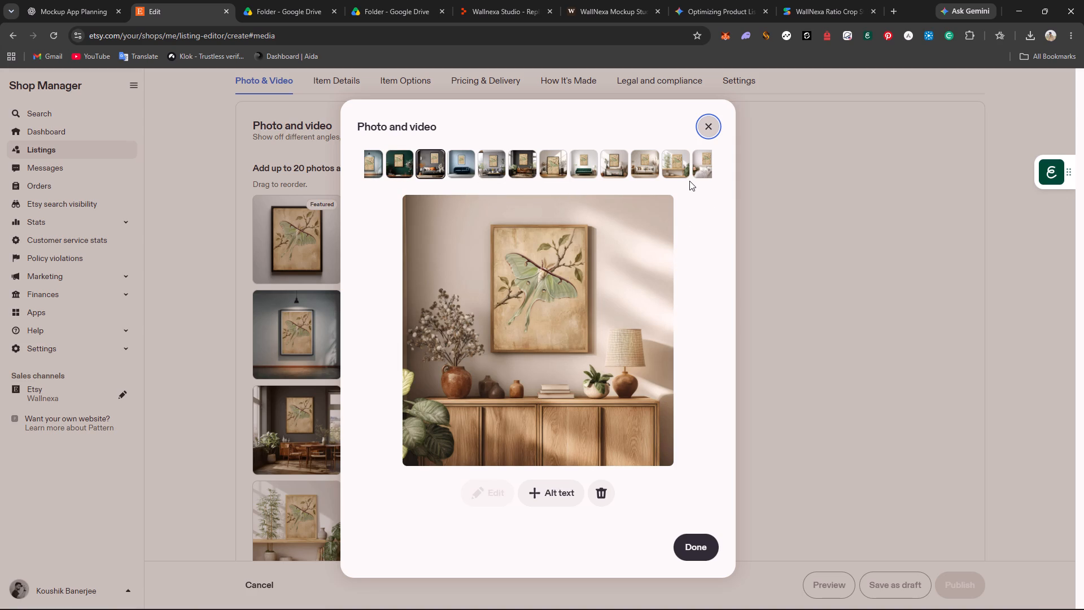
pyautogui.press('Left')
pyautogui.click(718, 125)
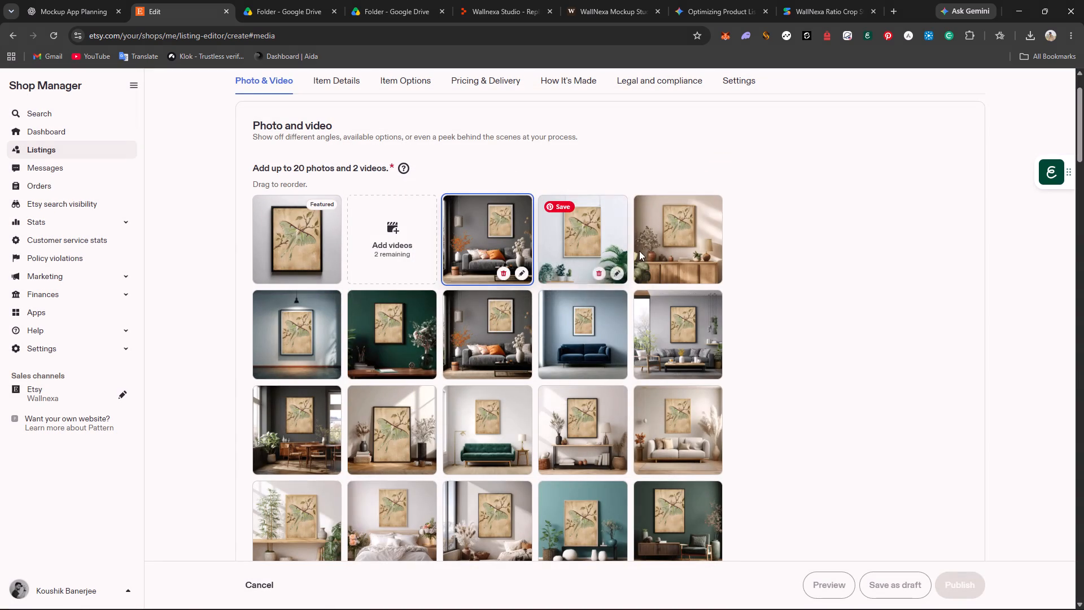
# Delete the mockup photo showing the print on a dark green wall above a wooden desk.
pyautogui.click(389, 323)
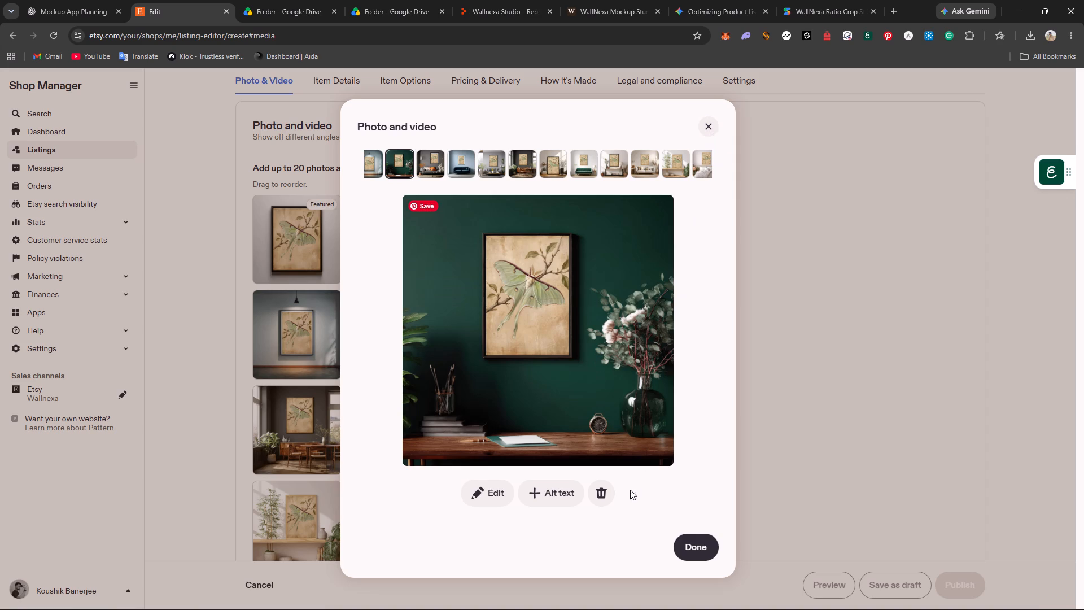
pyautogui.click(609, 492)
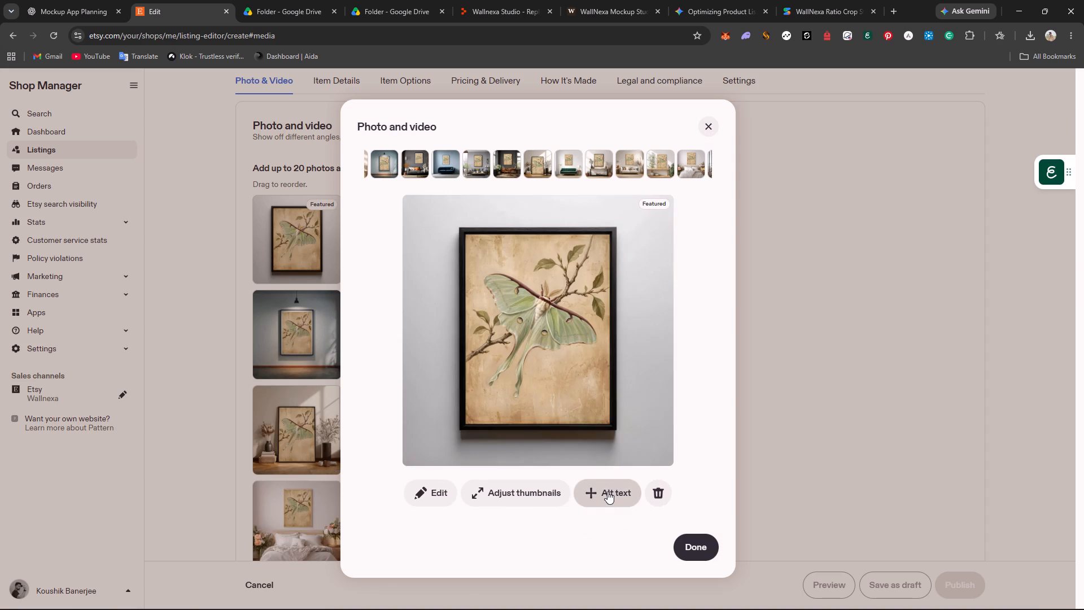
pyautogui.click(539, 166)
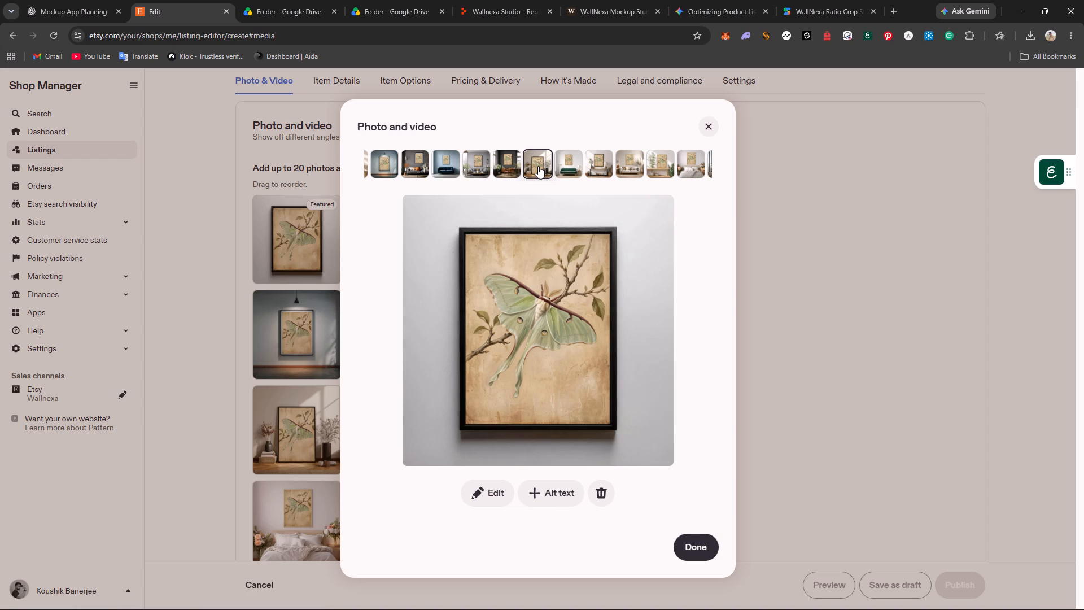
pyautogui.click(705, 129)
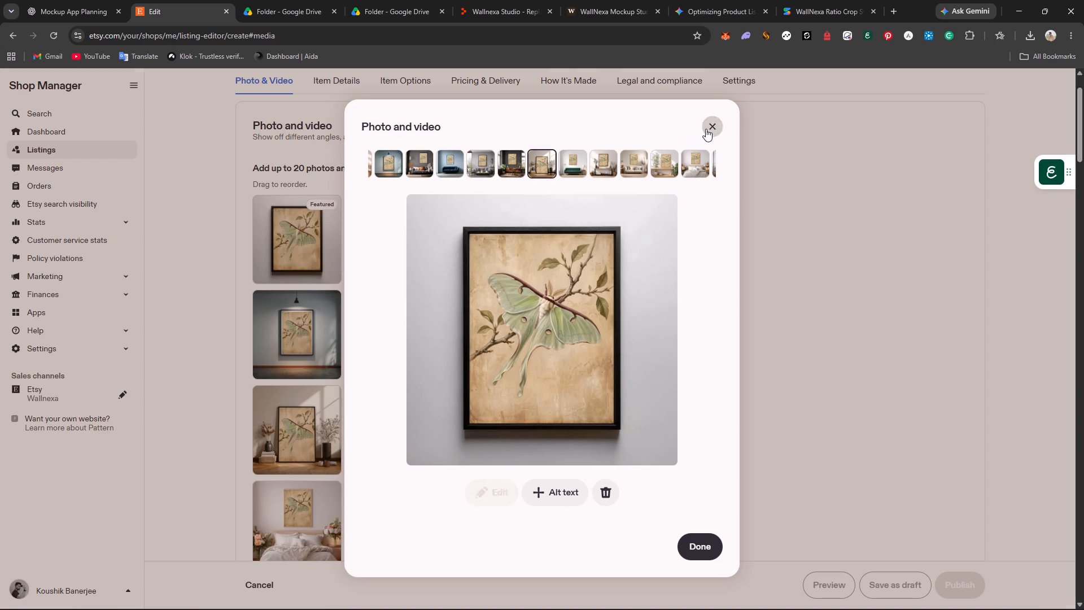
# Check the digital files list, and examine the enlarged mockups with the green armchair and the dark green sideboard room.
pyautogui.scroll(-18, 799, 344)
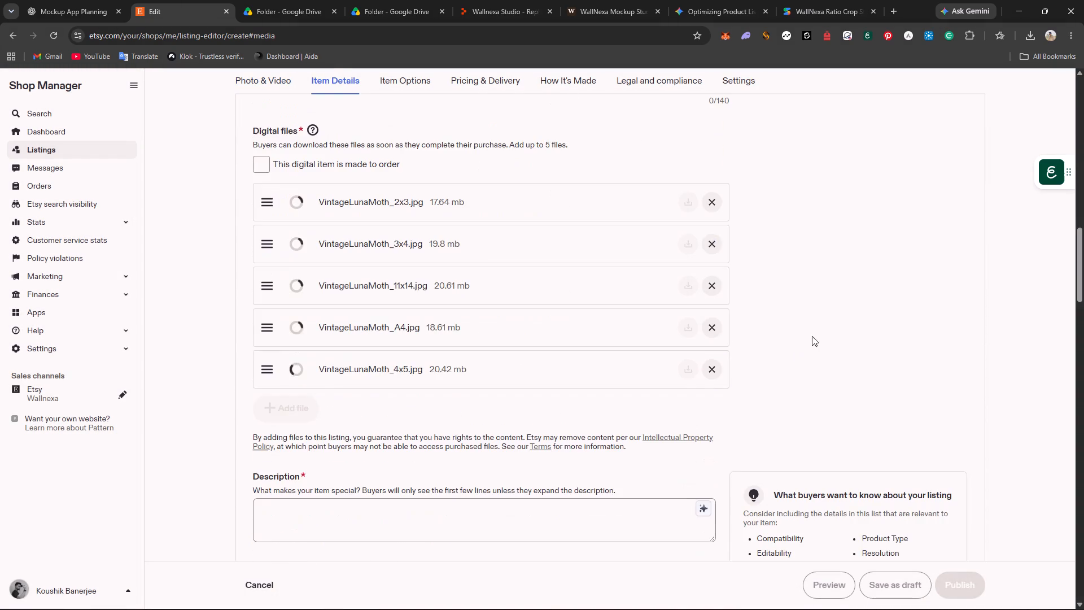
pyautogui.scroll(13, 805, 334)
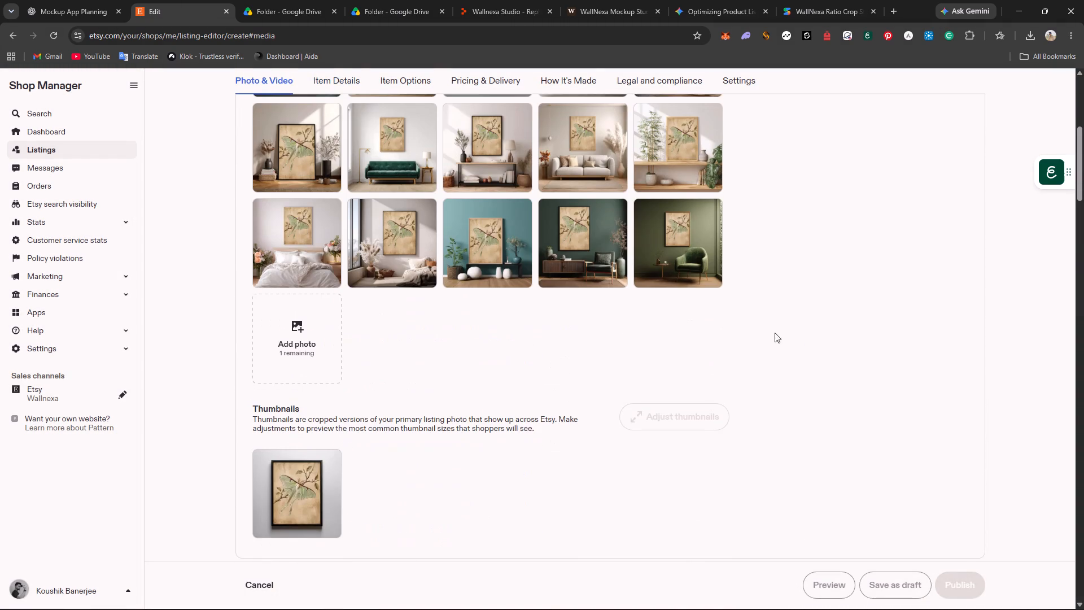
pyautogui.scroll(2, 770, 331)
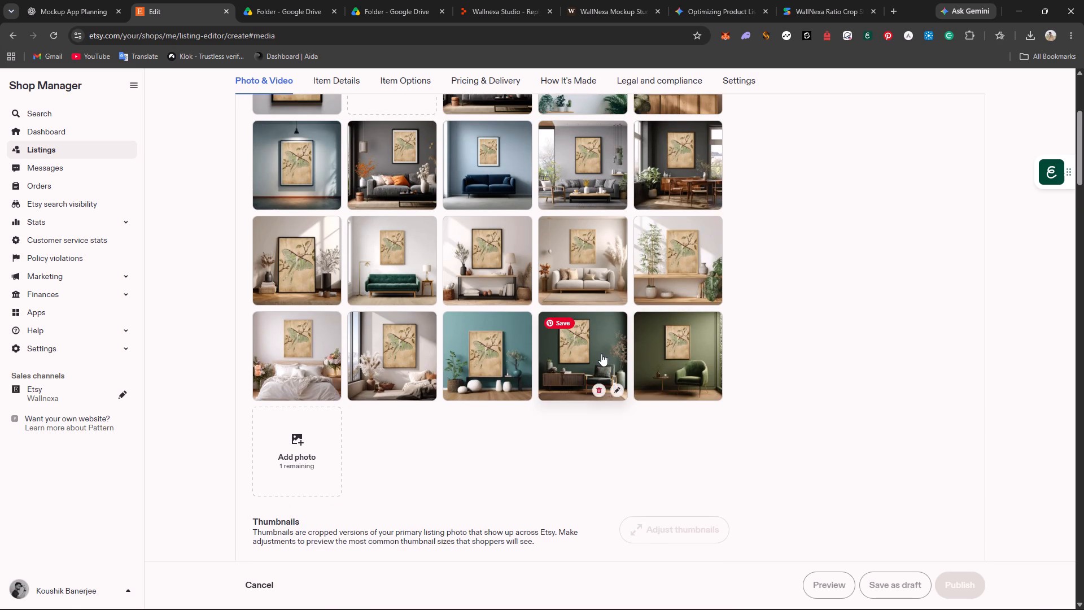
pyautogui.click(671, 351)
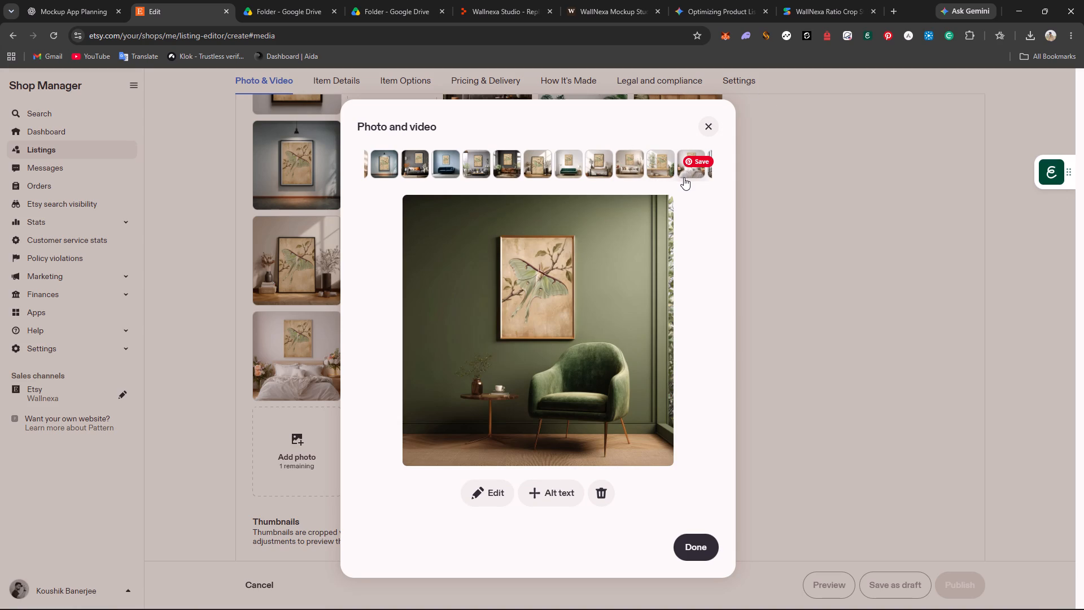
pyautogui.press('Left')
pyautogui.click(711, 123)
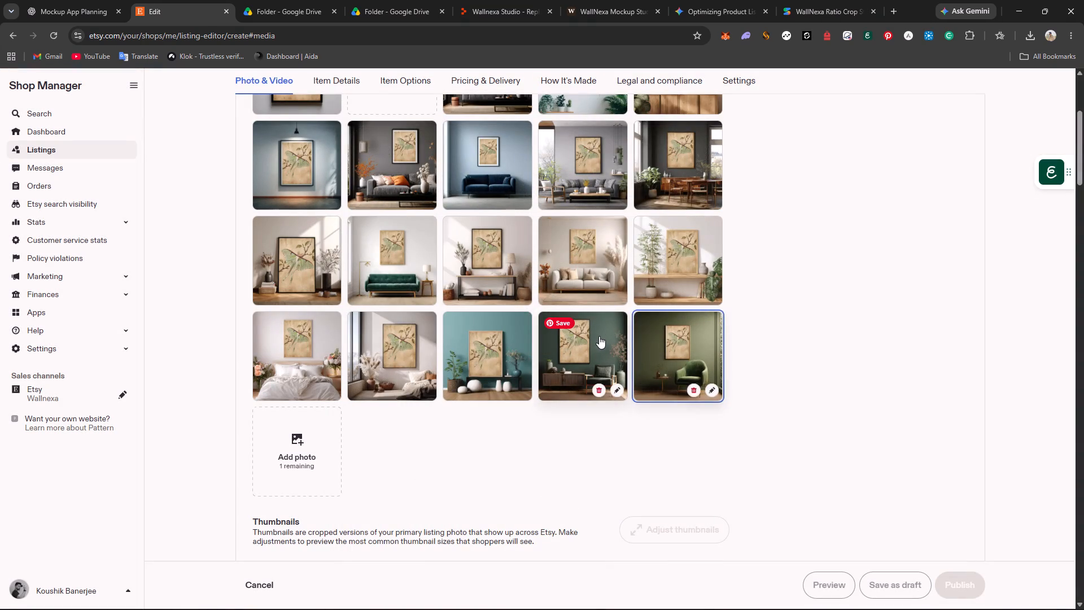
pyautogui.click(599, 336)
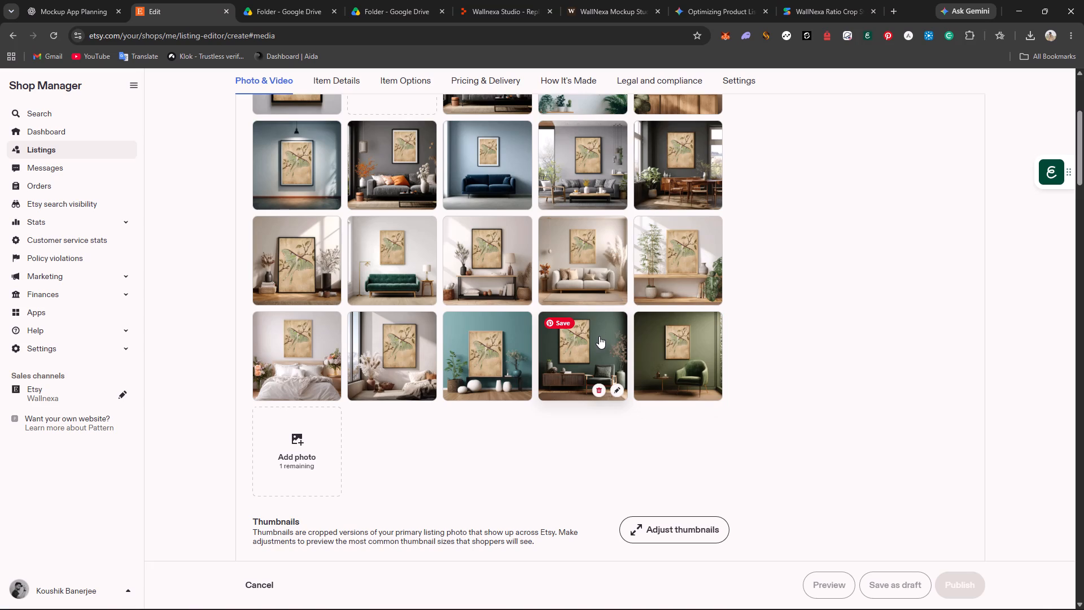
pyautogui.click(599, 336)
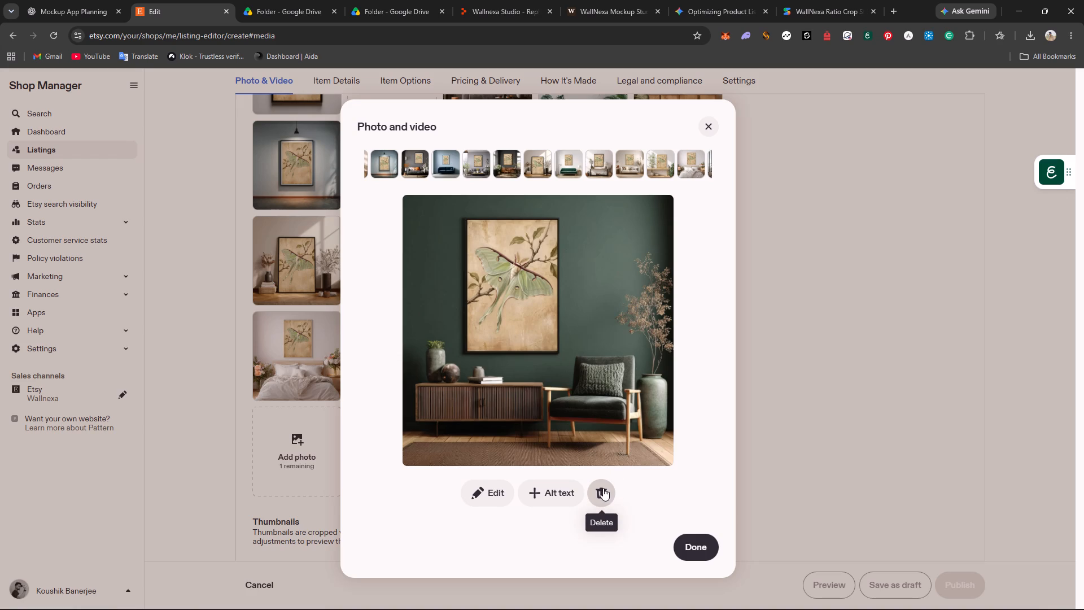
pyautogui.click(710, 127)
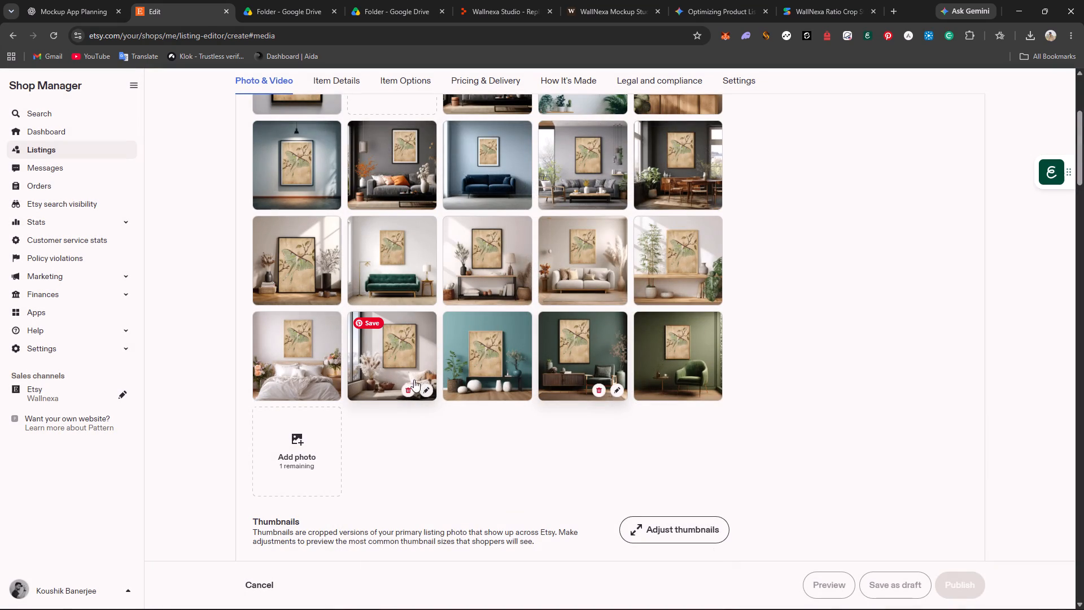
# Delete the mockup photo showing the print in the bright window-side corner with dried flowers, beside the bedroom mockup.
pyautogui.click(409, 385)
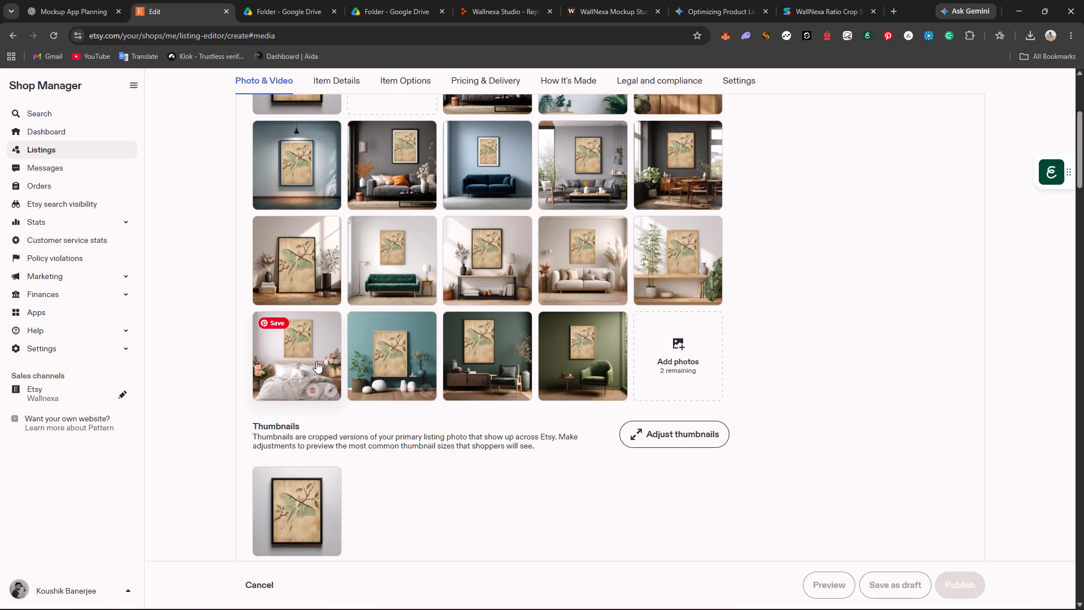
# Examine the enlarged mockups with the bamboo plant shelf, the beige sofa with pampas grass and the teal wall.
pyautogui.click(685, 264)
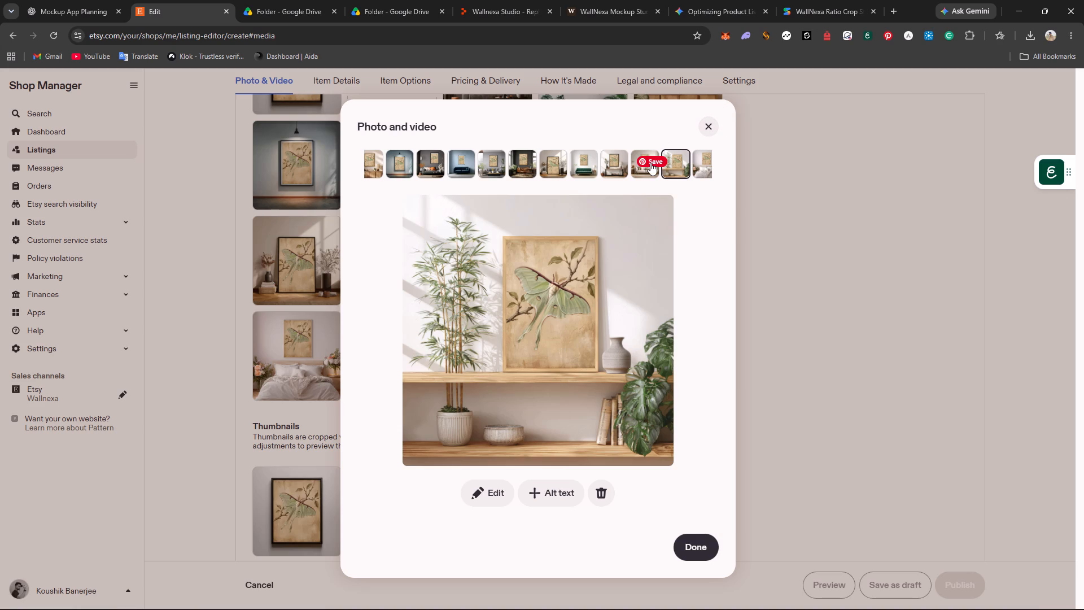
pyautogui.click(645, 169)
pyautogui.click(707, 130)
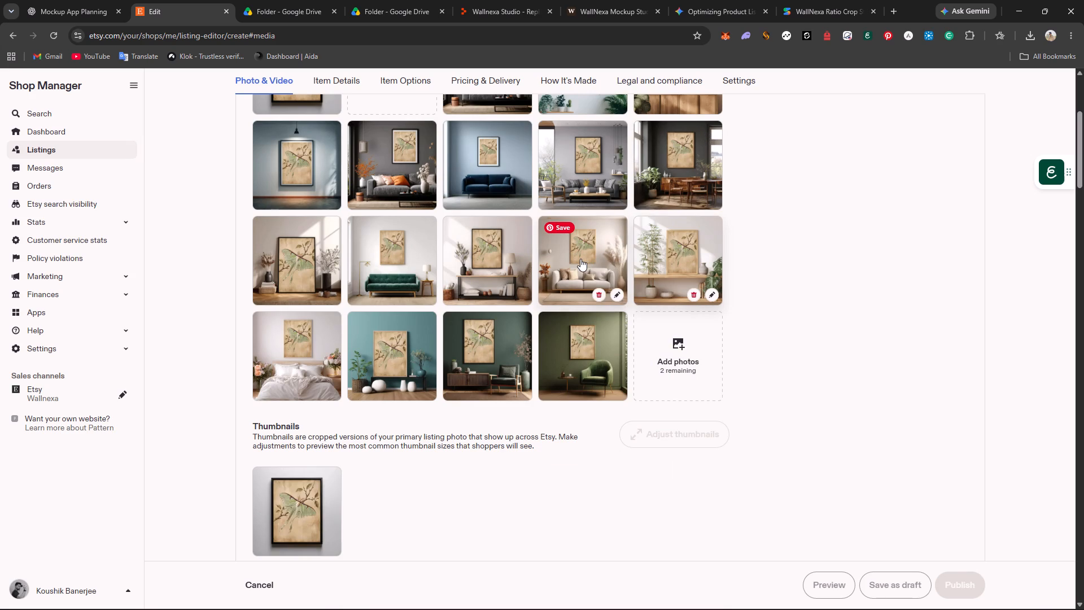
pyautogui.click(580, 259)
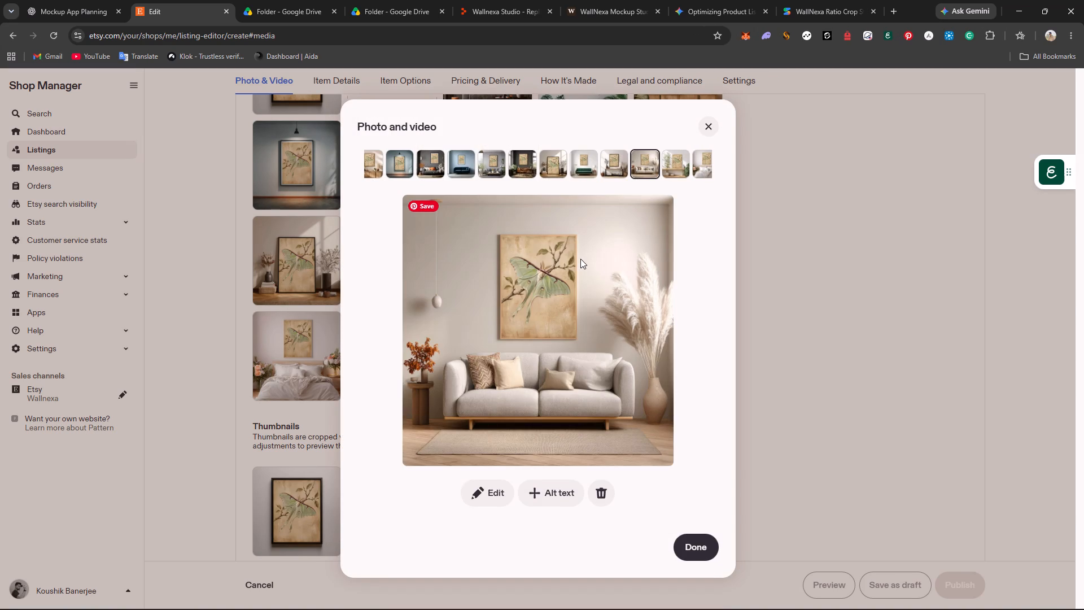
pyautogui.click(615, 169)
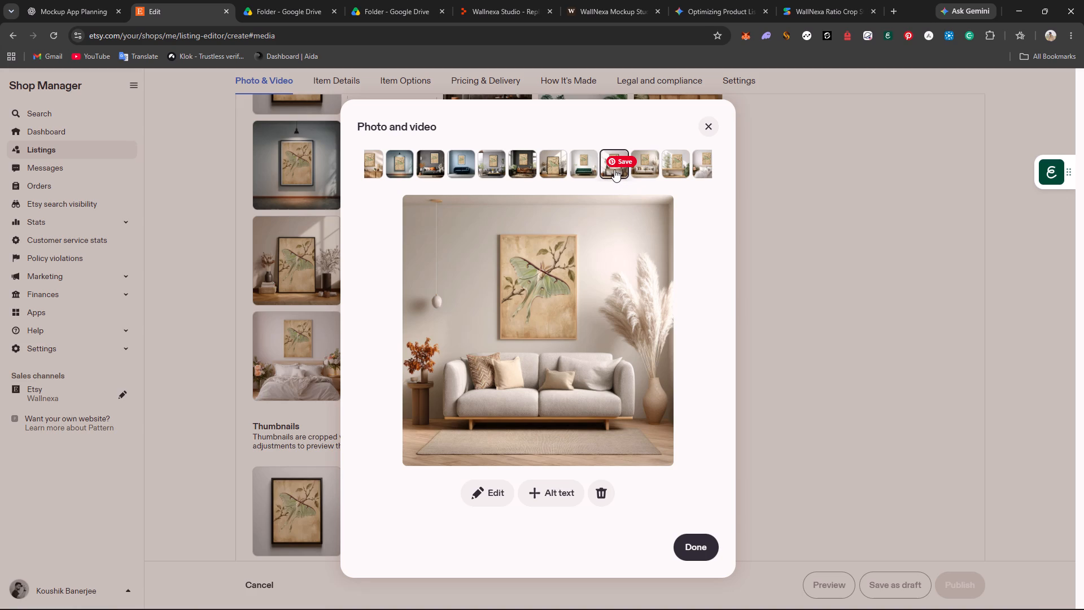
pyautogui.click(708, 122)
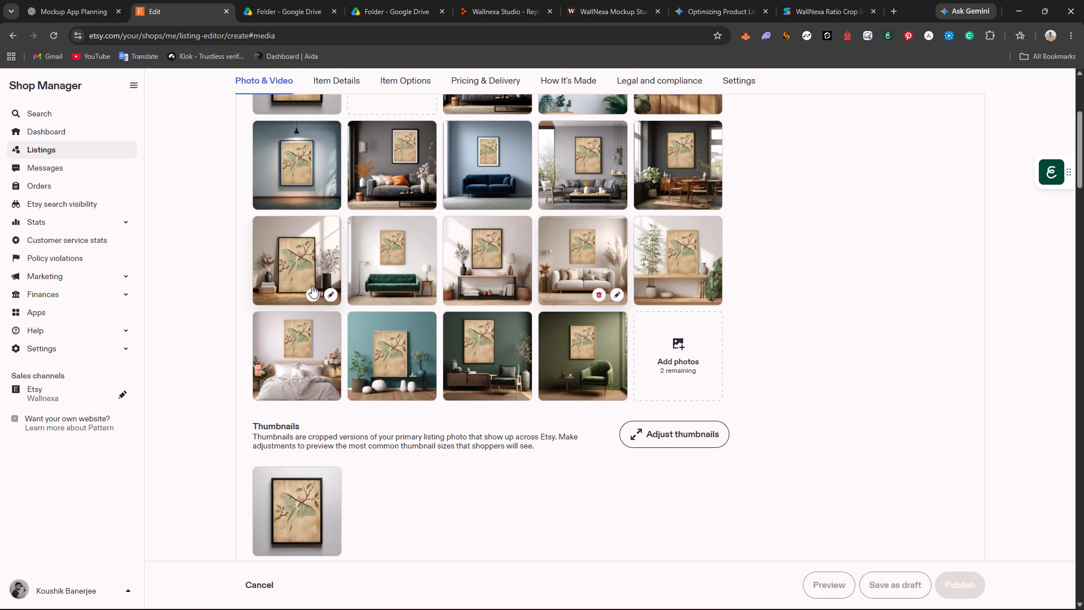
pyautogui.click(394, 338)
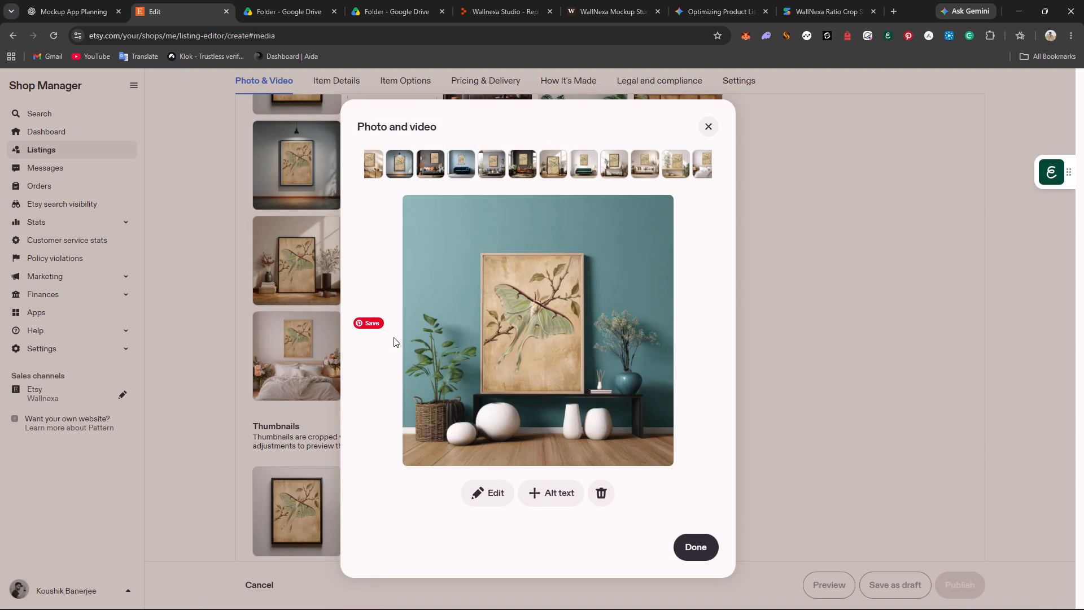
pyautogui.click(705, 134)
pyautogui.scroll(2, 411, 245)
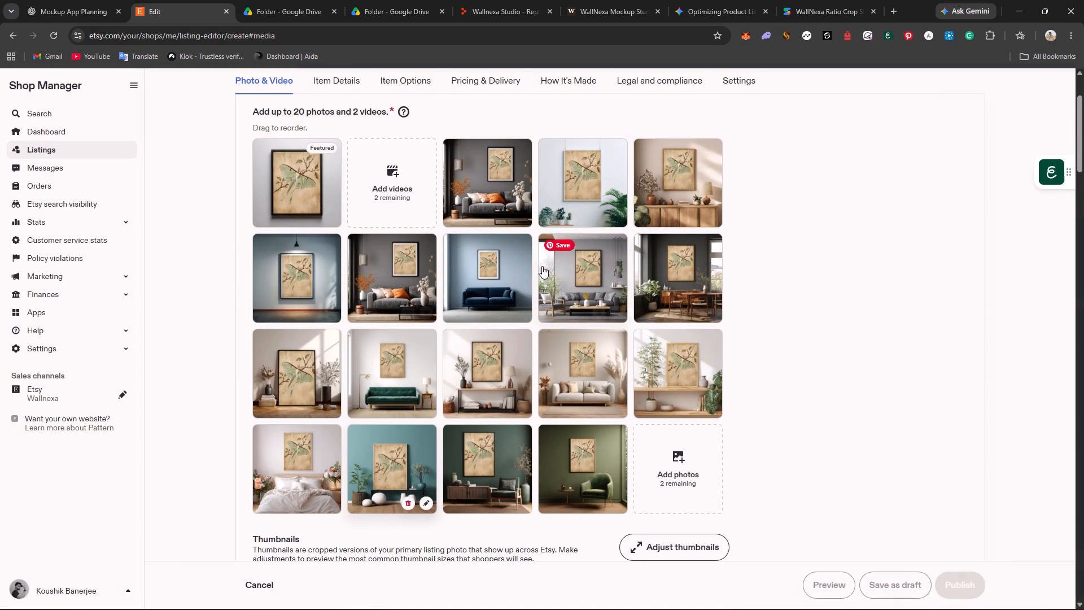
# Delete the mockup photo showing the print on a light blue wall above the navy sofa.
pyautogui.click(501, 266)
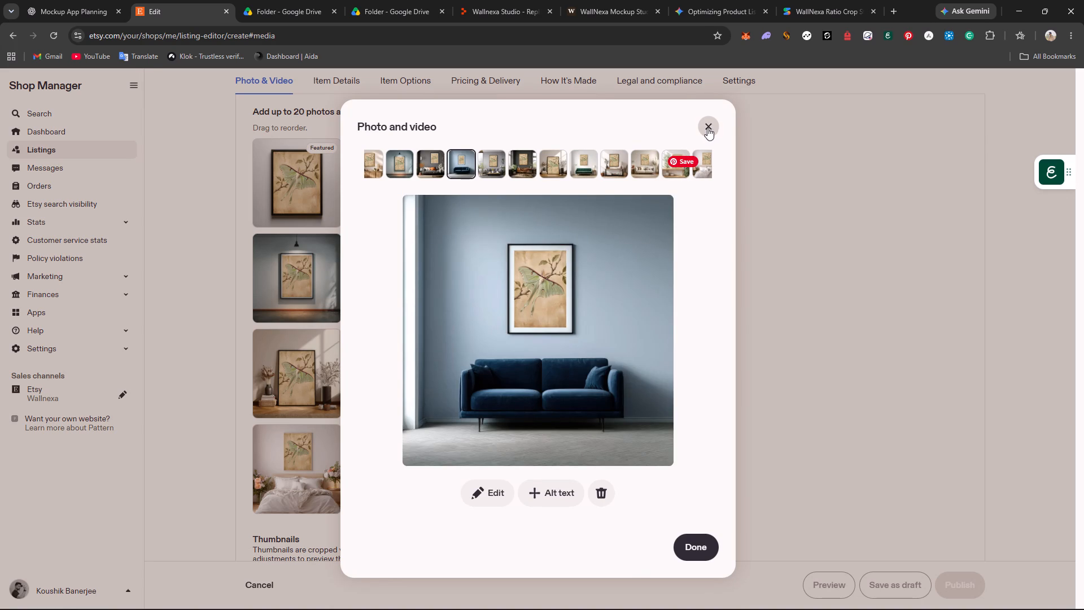
pyautogui.click(600, 486)
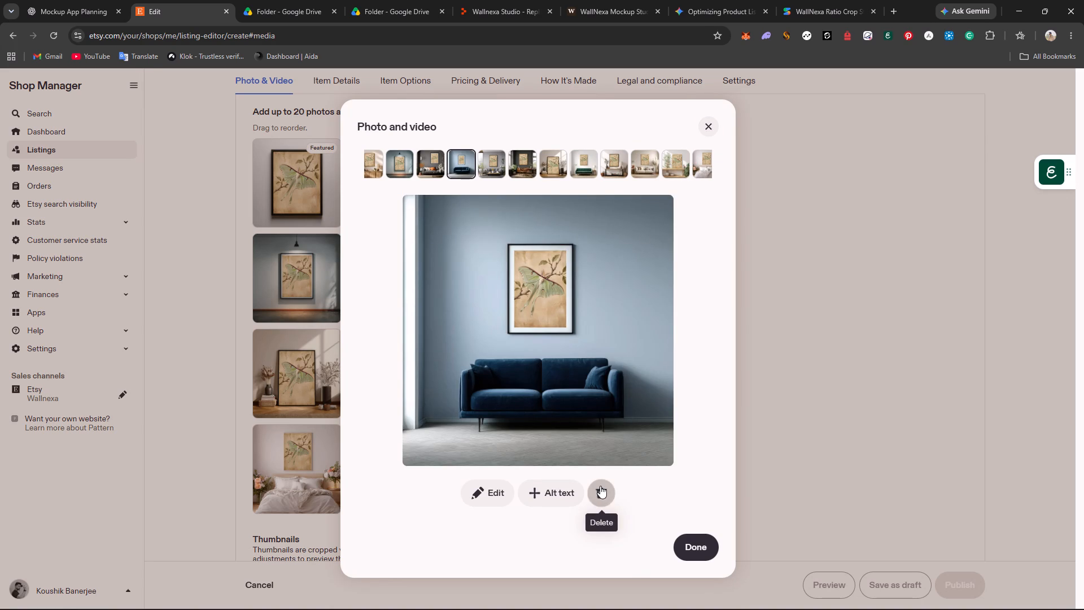
# Delete the mockup photo with the grey sofa and orange cushions that comes directly after the featured photo.
pyautogui.click(709, 128)
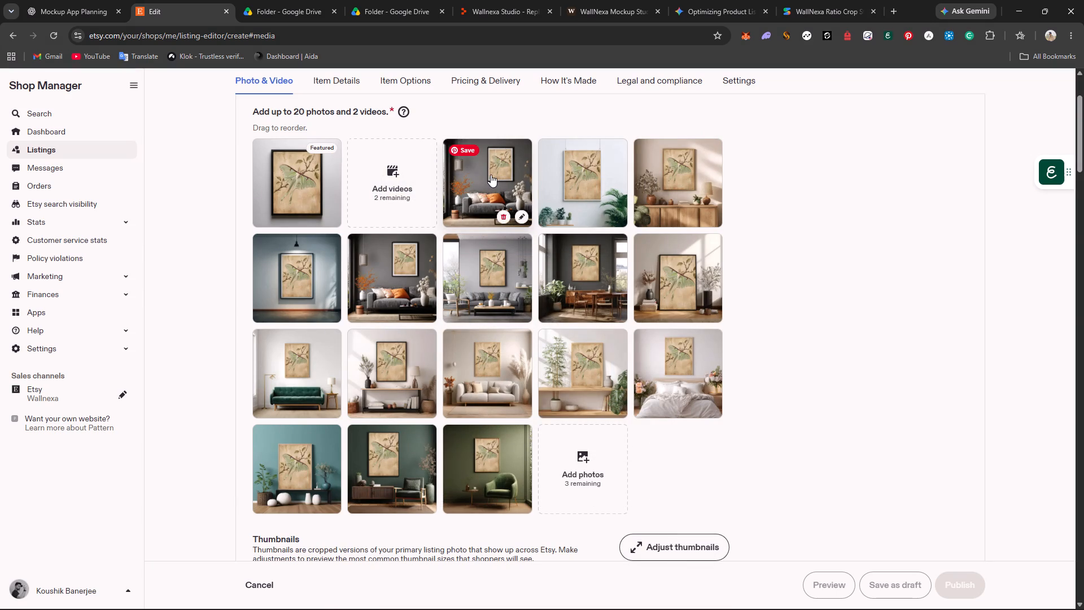
pyautogui.click(499, 219)
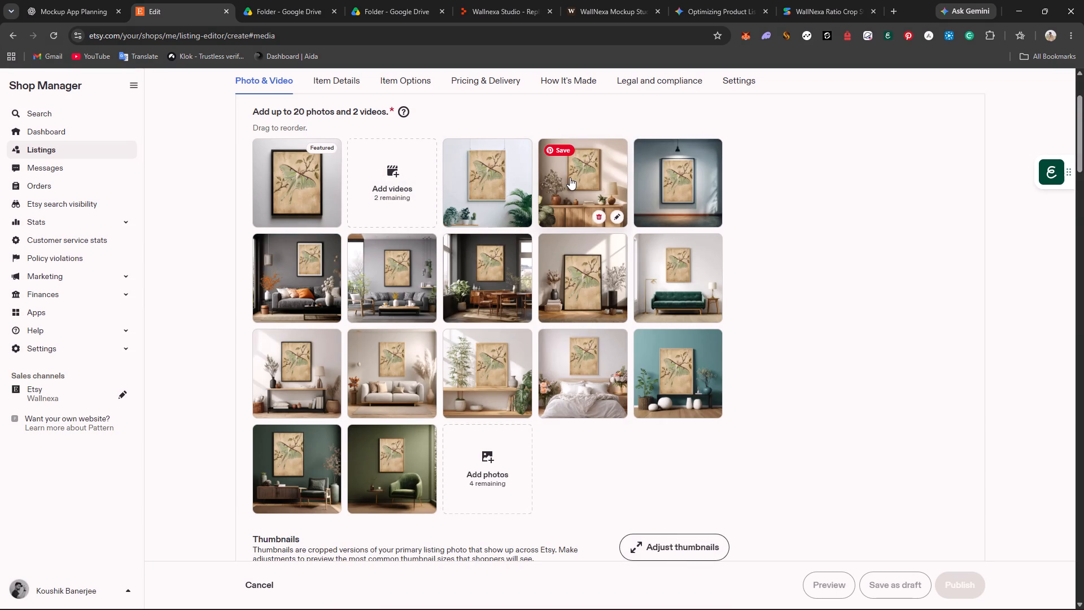
# Examine the enlarged mockups with the hanging print and palm, the wooden sideboard and the spotlit blue wall, and check the digital files list.
pyautogui.click(475, 177)
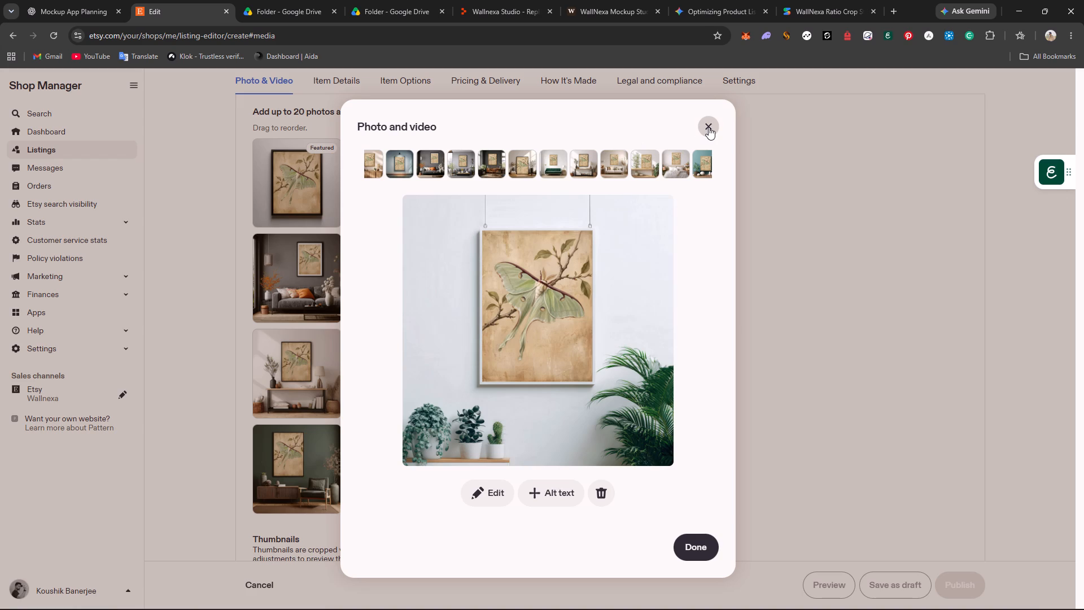
pyautogui.click(709, 127)
pyautogui.click(581, 177)
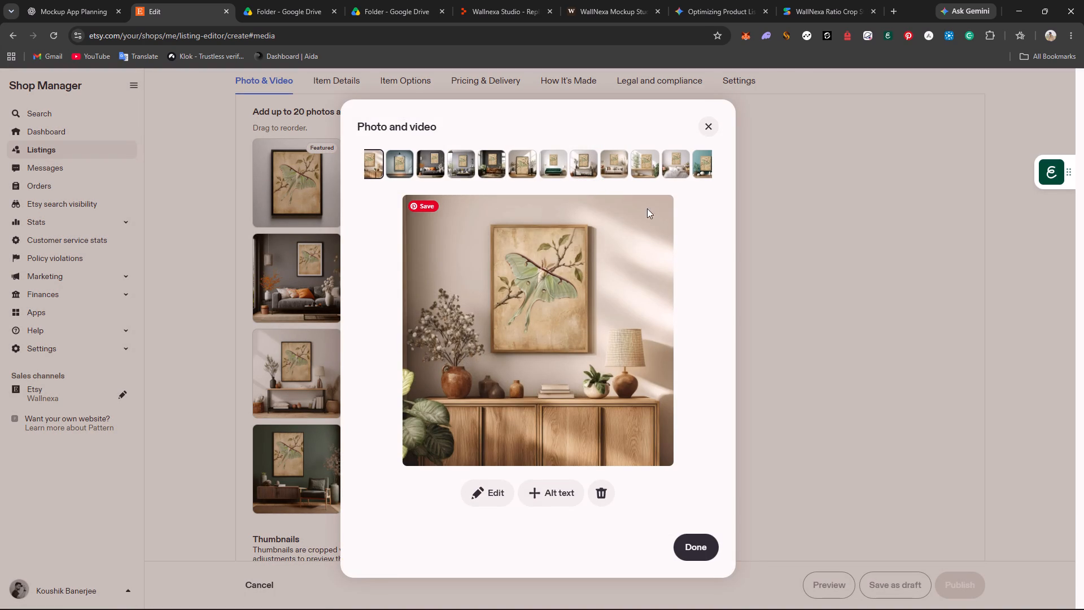
pyautogui.click(703, 128)
pyautogui.click(674, 182)
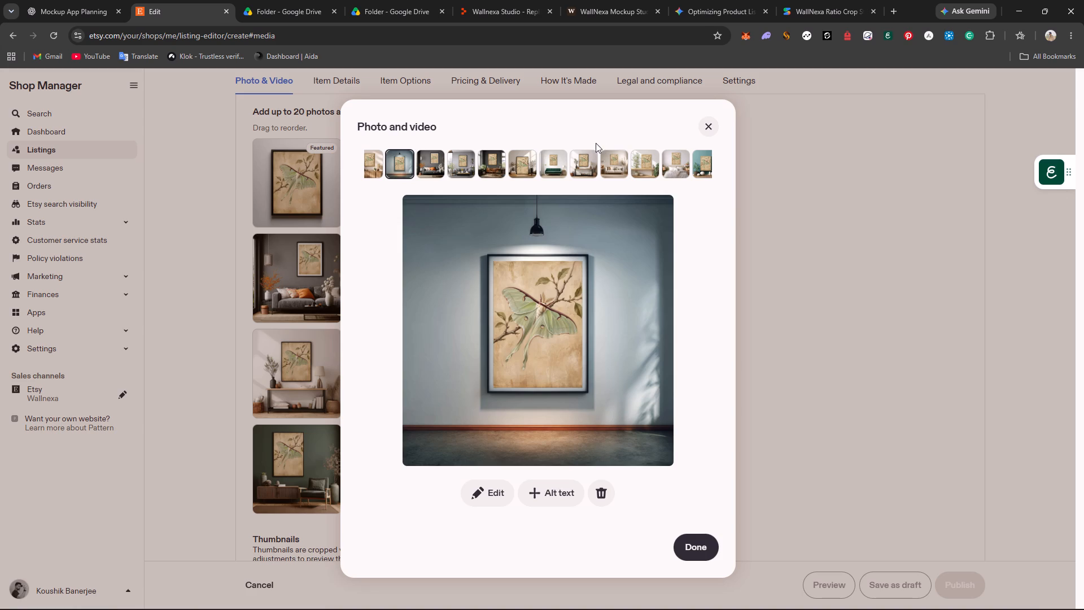
pyautogui.click(708, 129)
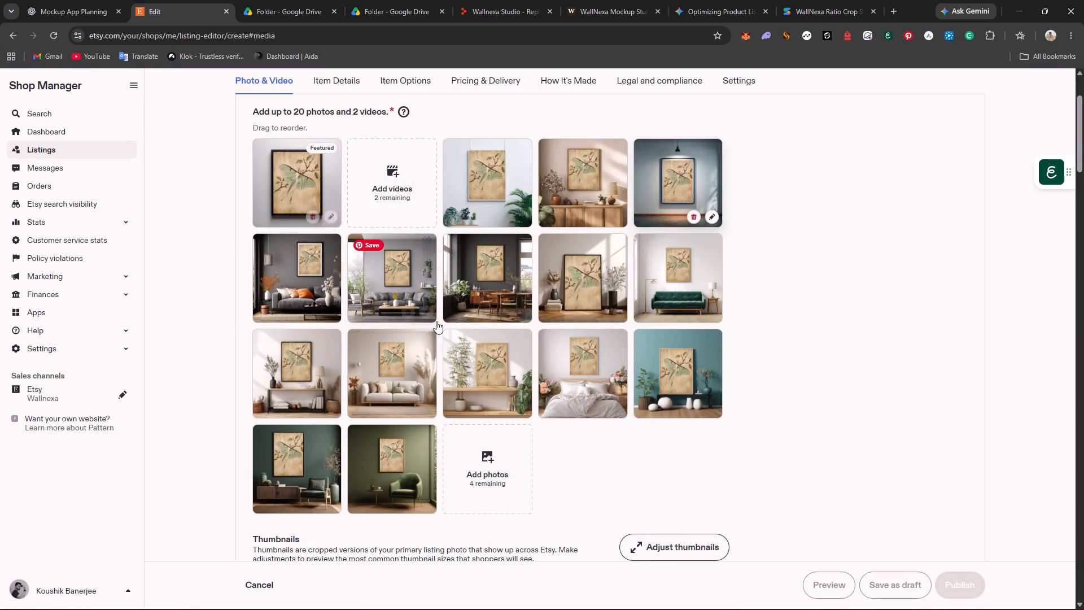
pyautogui.scroll(-17, 772, 335)
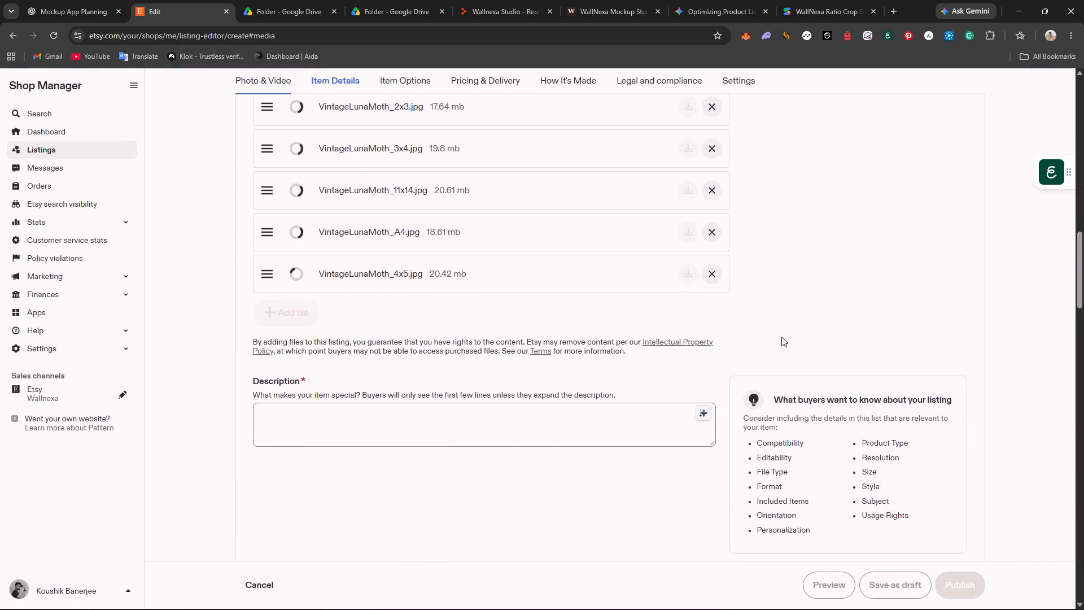
pyautogui.scroll(17, 780, 334)
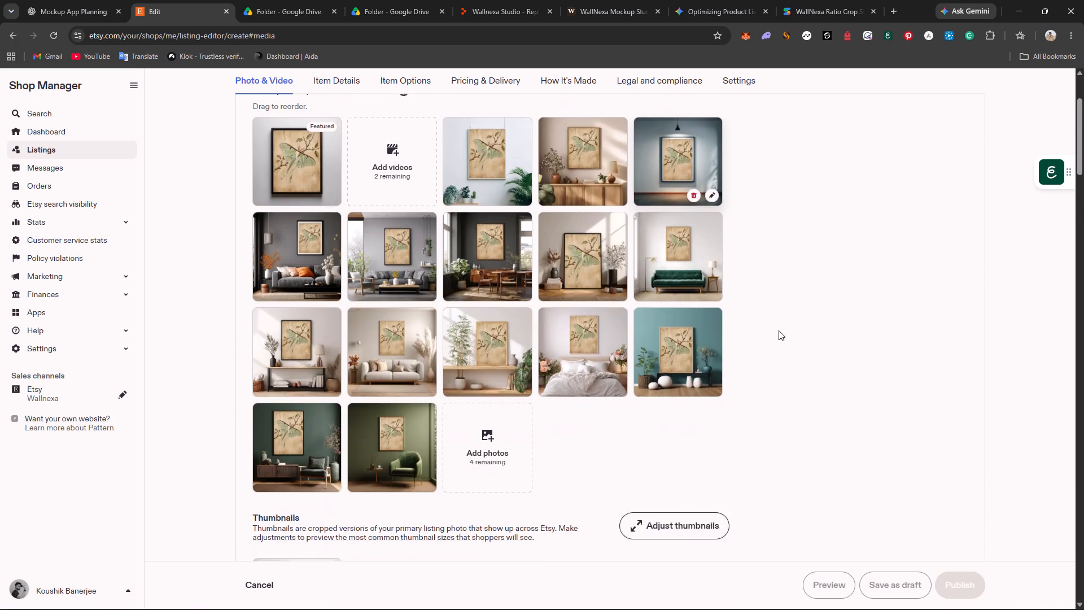
# Move the green armchair mockup so it comes directly after the featured photo.
pyautogui.moveTo(415, 454); pyautogui.dragTo(467, 299)
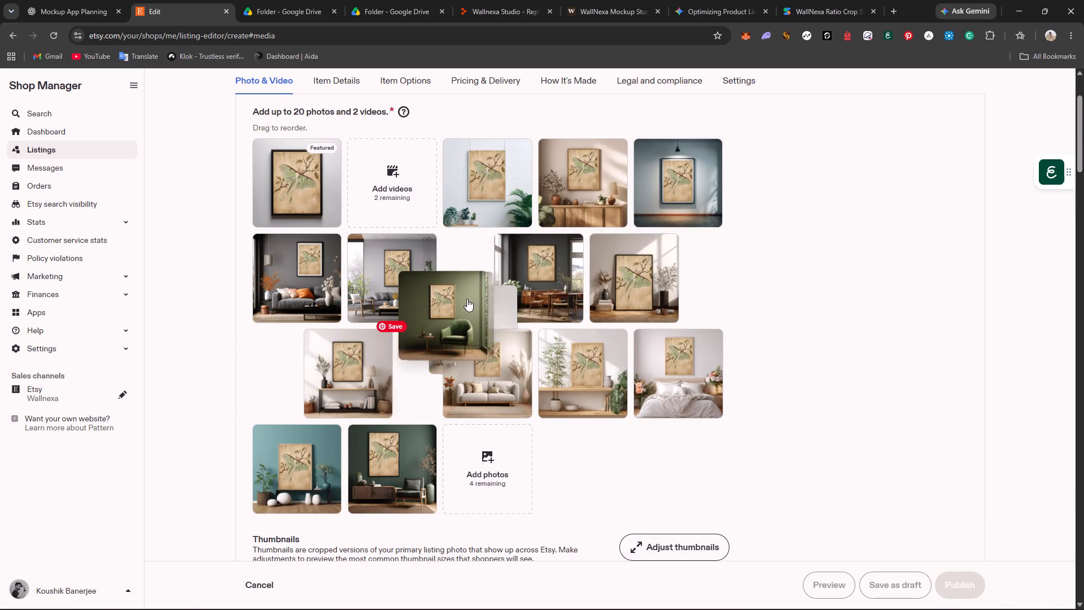
pyautogui.moveTo(467, 299); pyautogui.dragTo(504, 177)
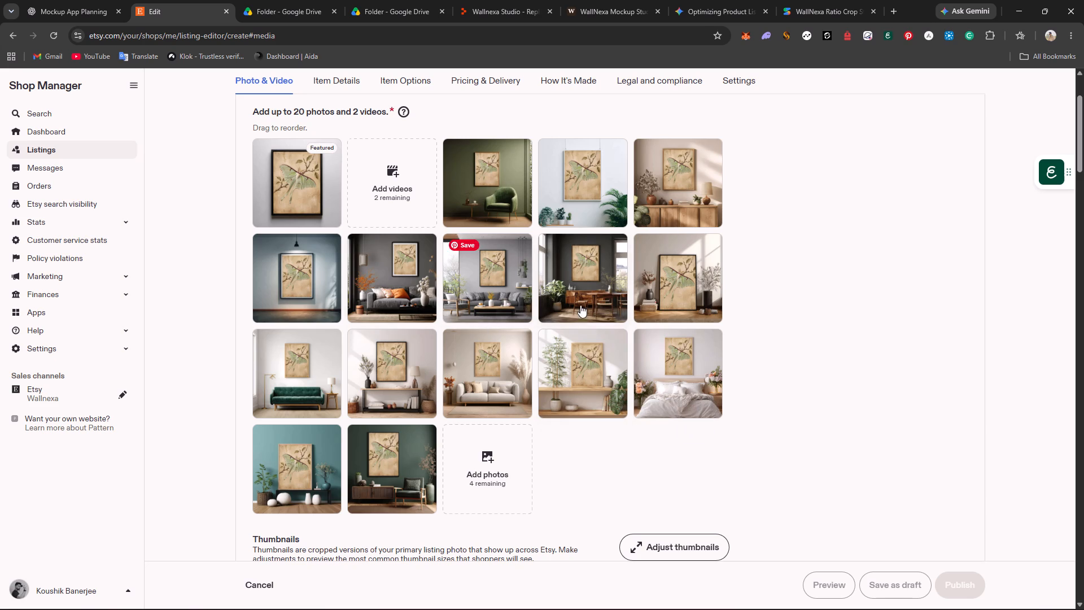
# Open the enlarged bedroom mockup for inspection, and check the digital files list.
pyautogui.click(697, 371)
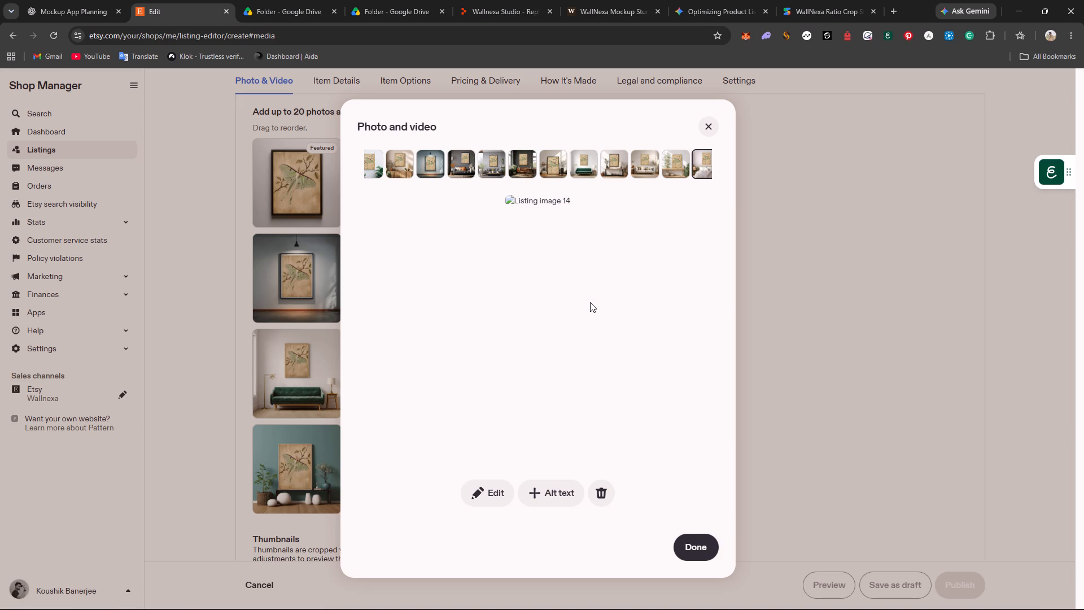
pyautogui.click(710, 121)
pyautogui.scroll(-19, 834, 197)
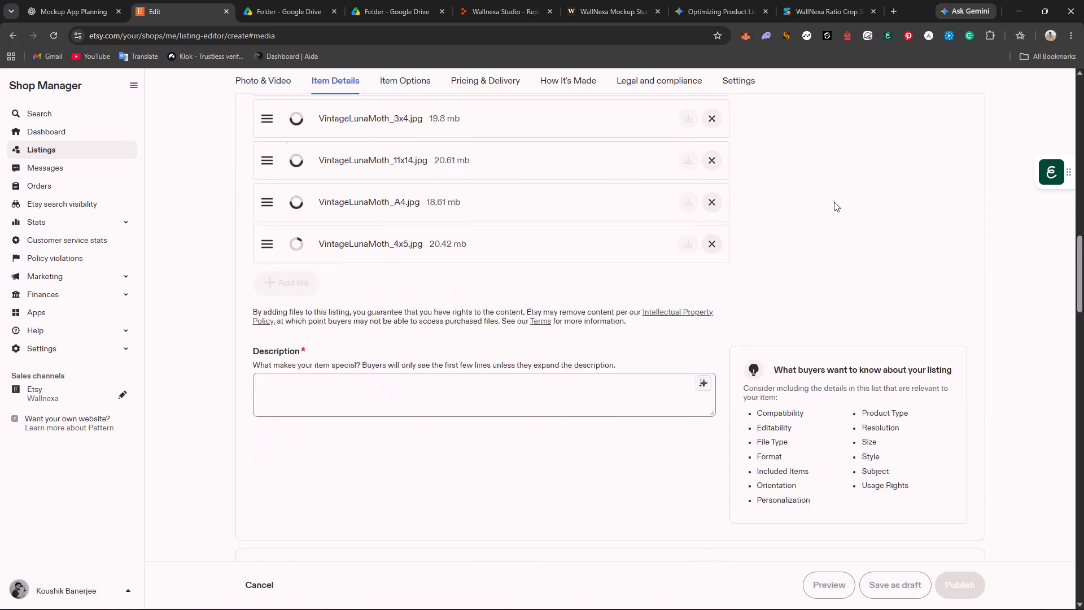
pyautogui.scroll(20, 834, 202)
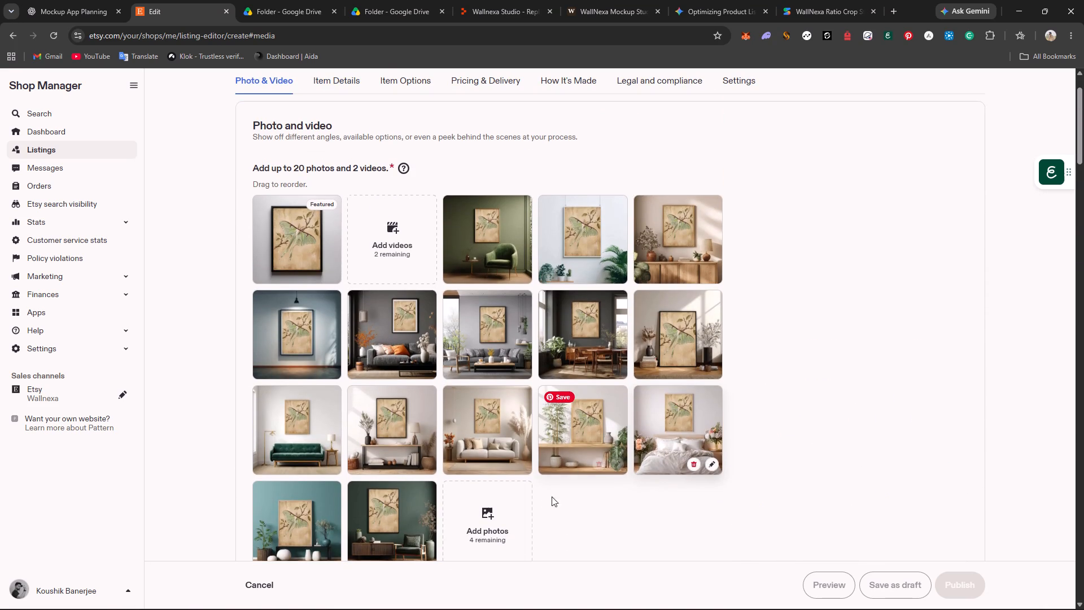
# Add three information images from the Downloads folder to the listing photos: the Print Size Guide, the Digital Wall Art sheet and the one between them.
pyautogui.click(508, 510)
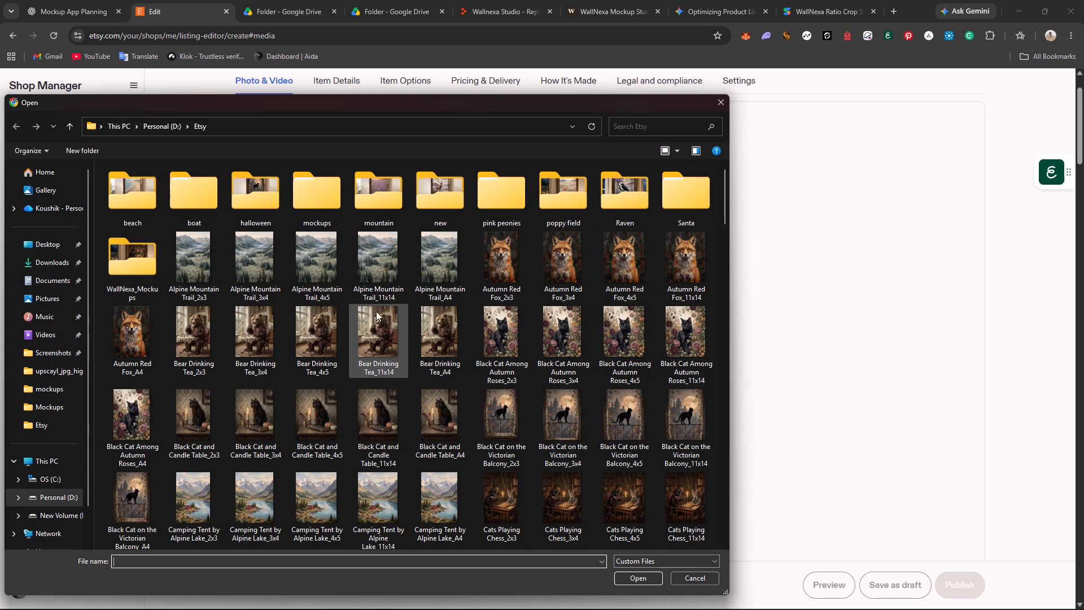
pyautogui.click(54, 272)
pyautogui.scroll(-13, 360, 284)
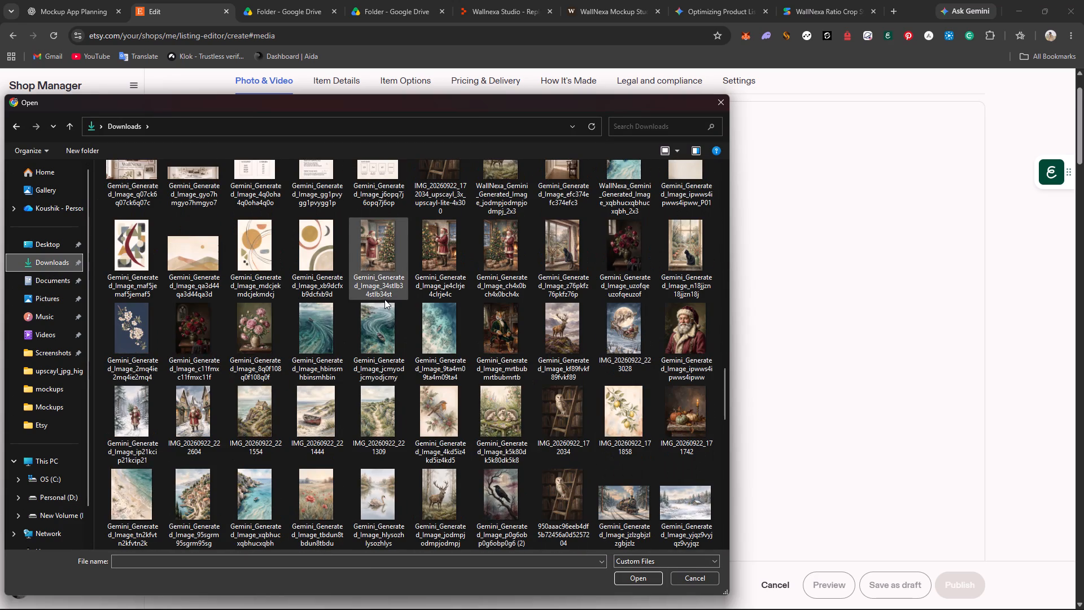
pyautogui.scroll(-1, 410, 308)
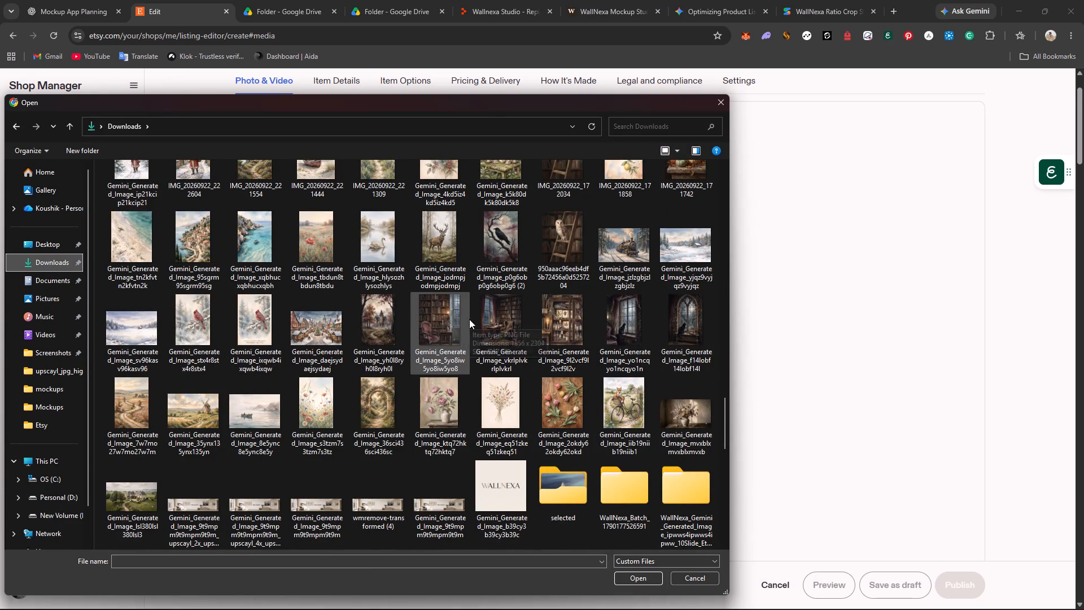
pyautogui.scroll(5, 469, 319)
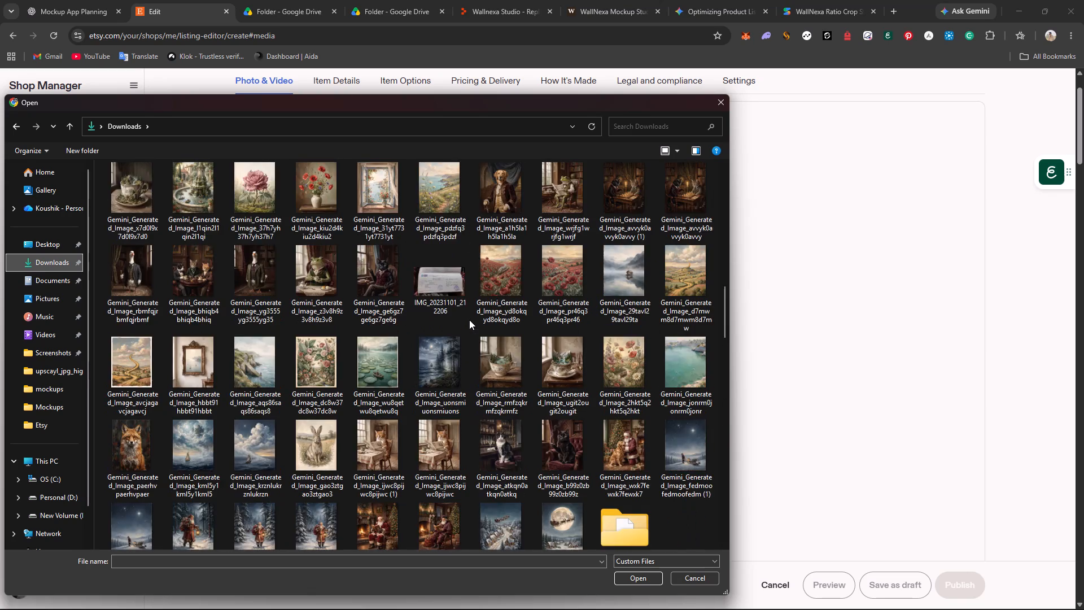
pyautogui.scroll(5, 469, 320)
pyautogui.scroll(-9, 469, 321)
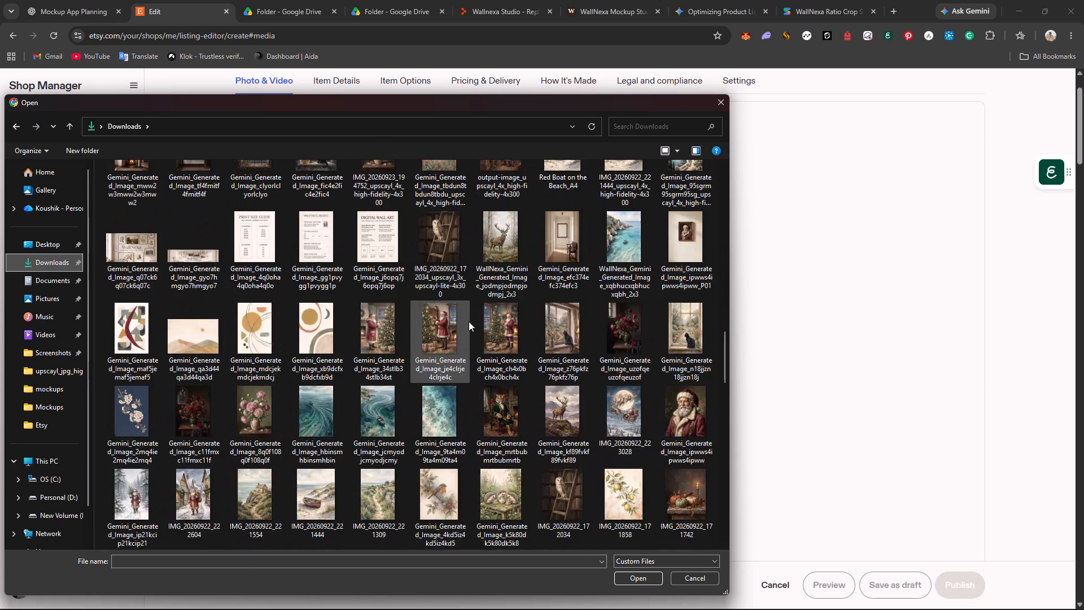
pyautogui.scroll(-2, 469, 321)
pyautogui.scroll(-2, 609, 363)
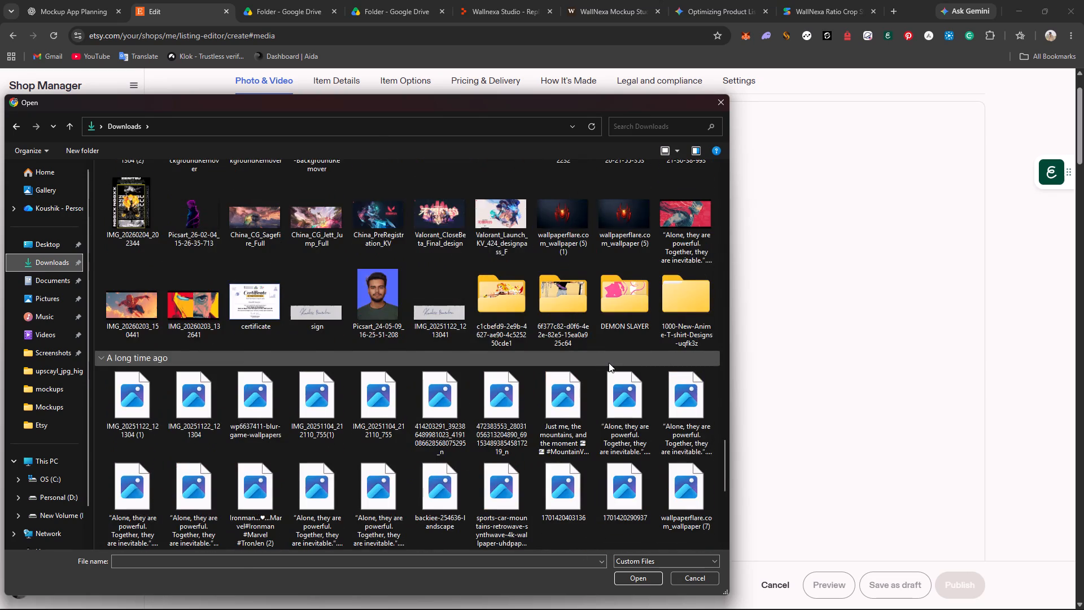
pyautogui.scroll(-1, 609, 363)
pyautogui.scroll(3, 607, 362)
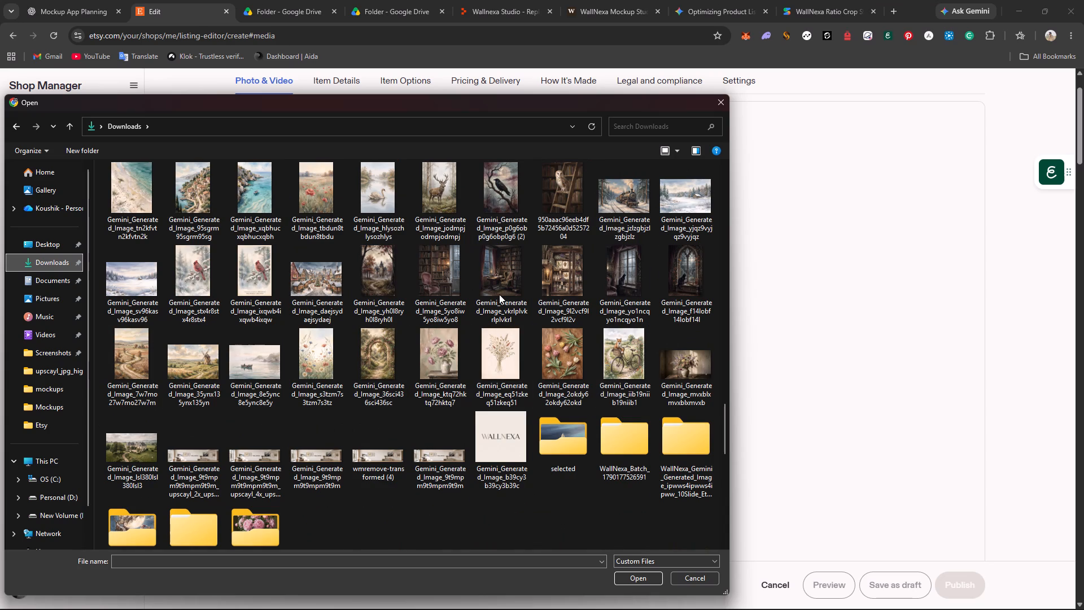
pyautogui.scroll(1, 499, 294)
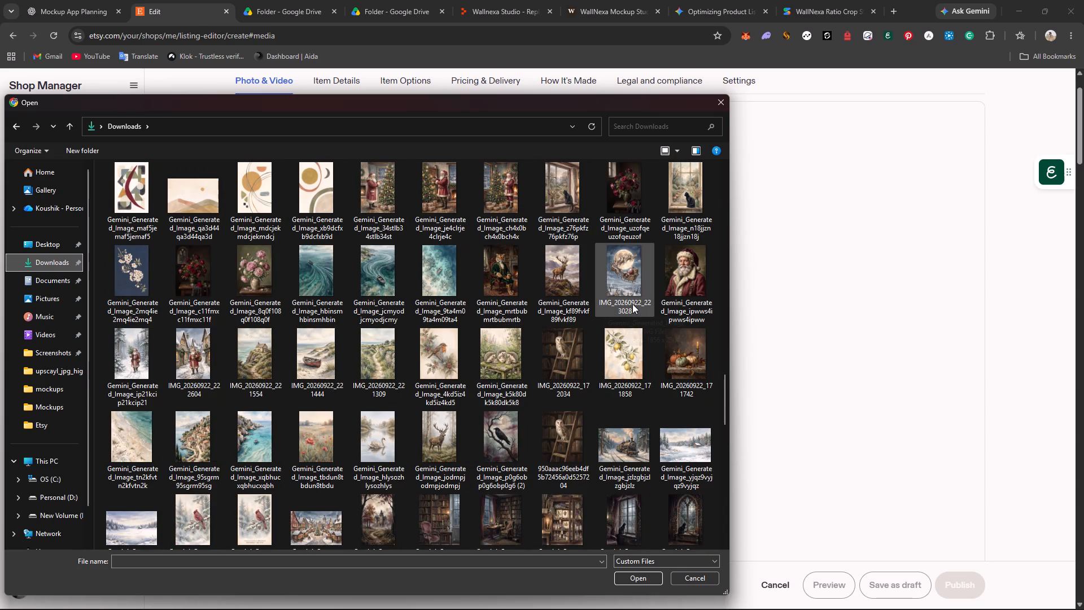
pyautogui.scroll(1, 632, 304)
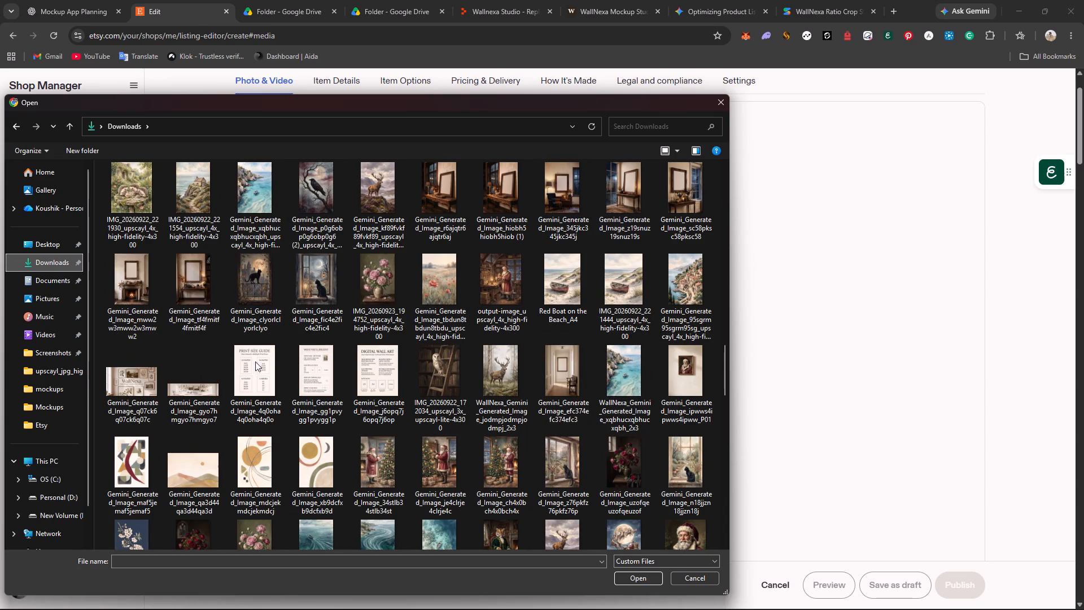
pyautogui.click(240, 359)
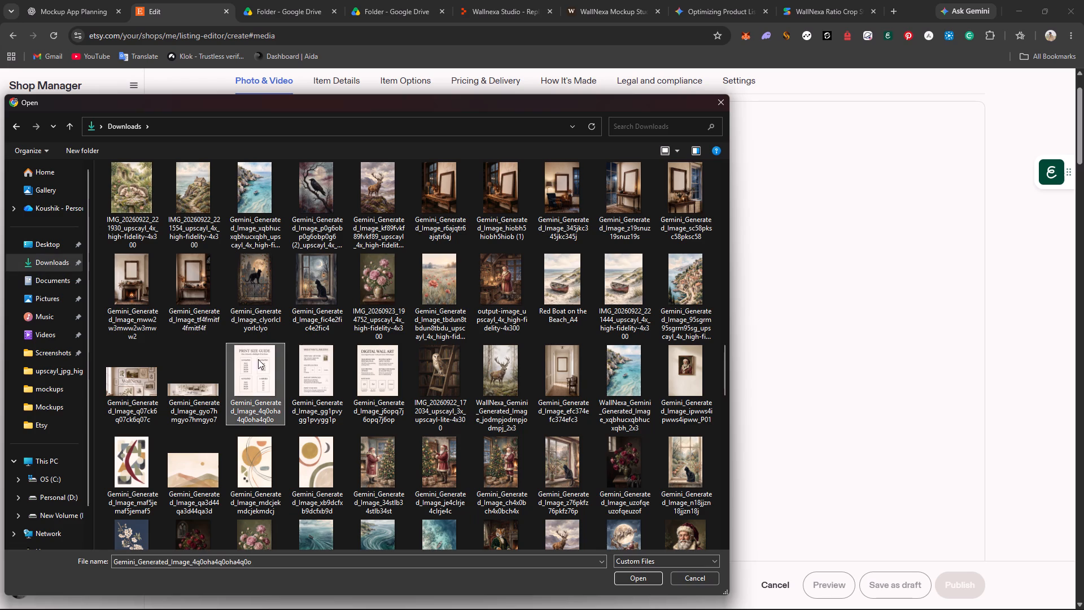
pyautogui.keyDown('ctrl'); pyautogui.click(299, 360); pyautogui.keyUp('ctrl')
pyautogui.keyDown('ctrl'); pyautogui.click(365, 363); pyautogui.keyUp('ctrl')
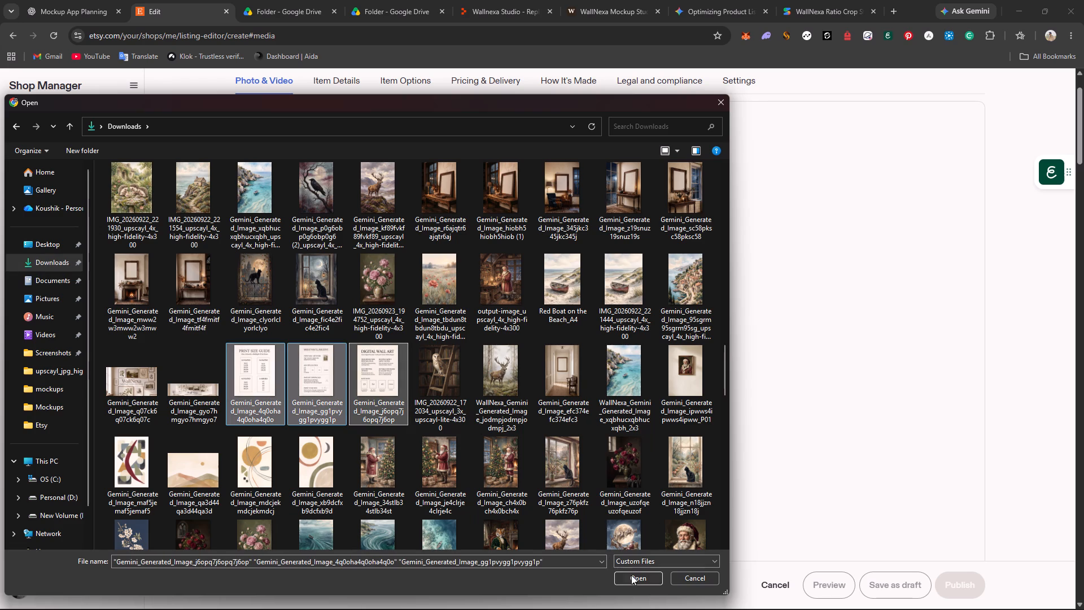
pyautogui.click(631, 575)
# Remove the VintageLunaMoth A4, 11x14, 3x4 and 2x3 files from the listing's digital files.
pyautogui.scroll(-11, 813, 418)
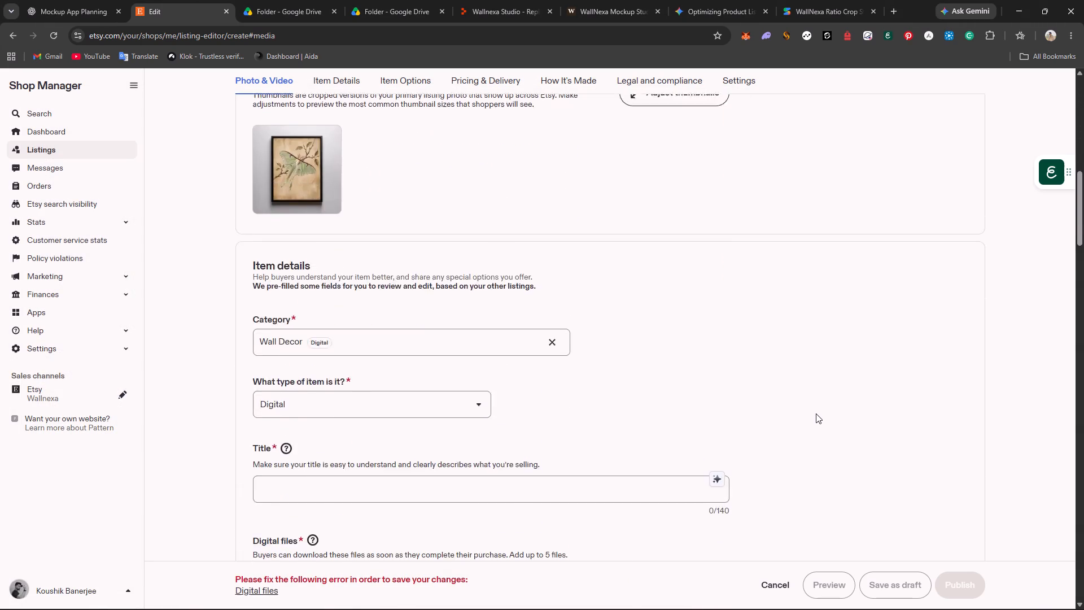
pyautogui.scroll(-5, 811, 413)
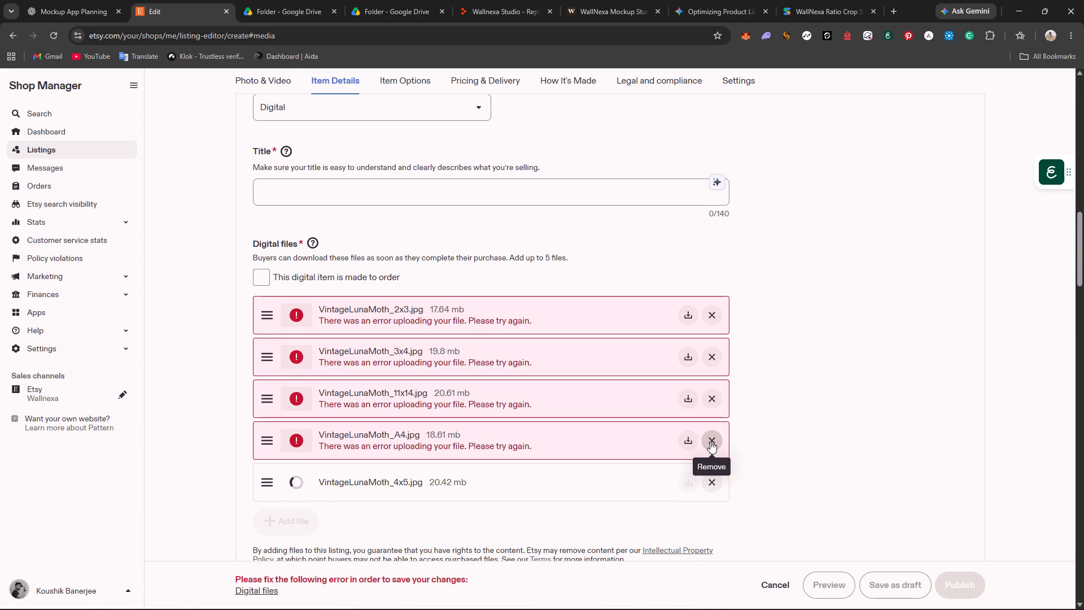
pyautogui.click(710, 438)
pyautogui.click(716, 403)
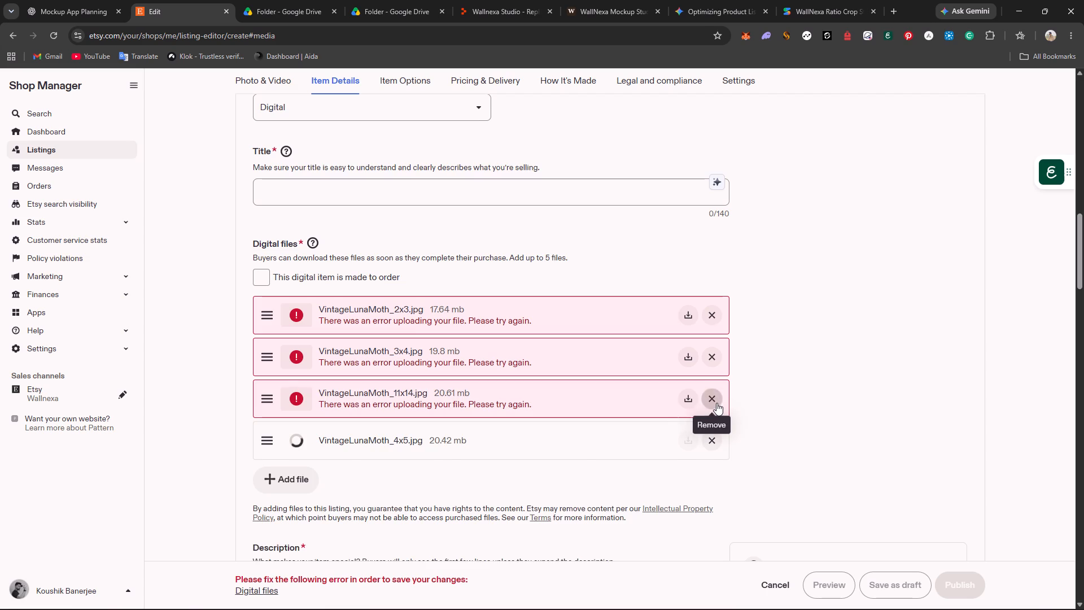
pyautogui.click(718, 359)
pyautogui.click(716, 321)
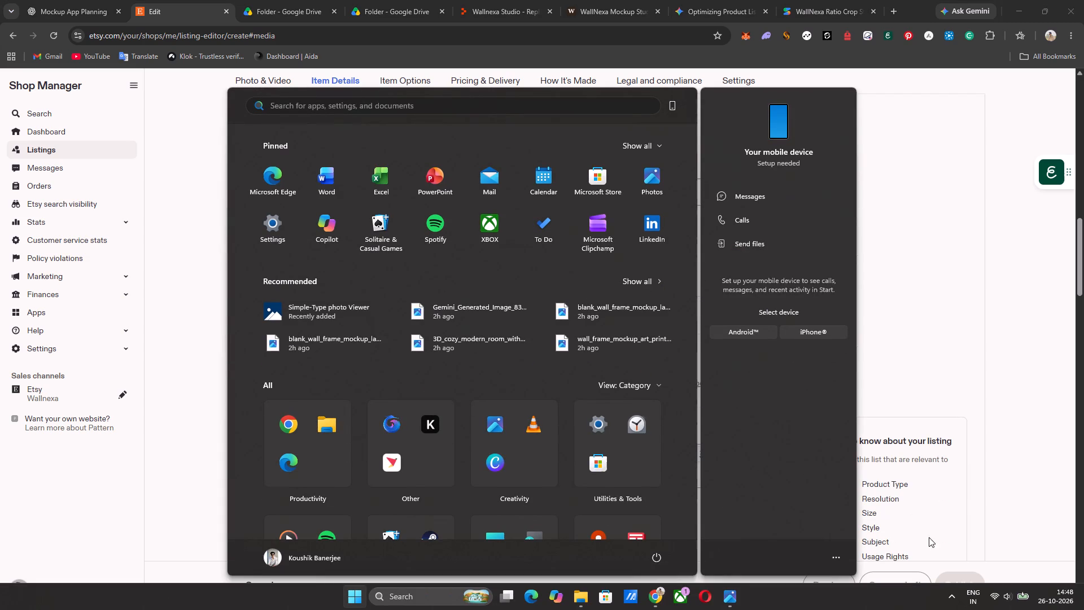
# Show the hidden system tray icons.
pyautogui.click(946, 592)
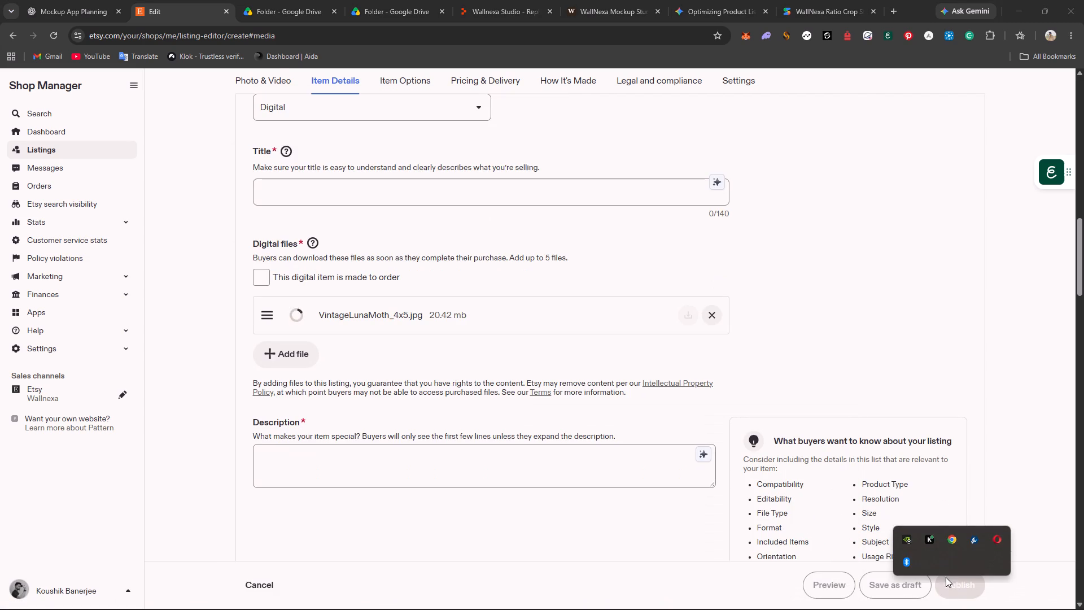
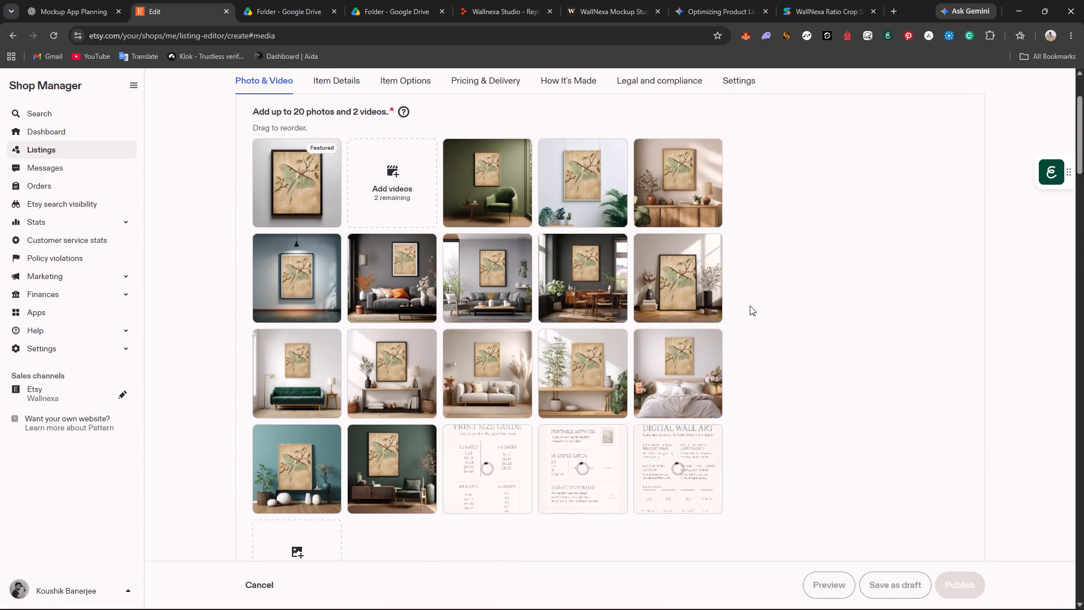
# Start adding a file to the listing's digital files and open the Etsy folder on the Personal (D:) drive.
pyautogui.scroll(1, 803, 308)
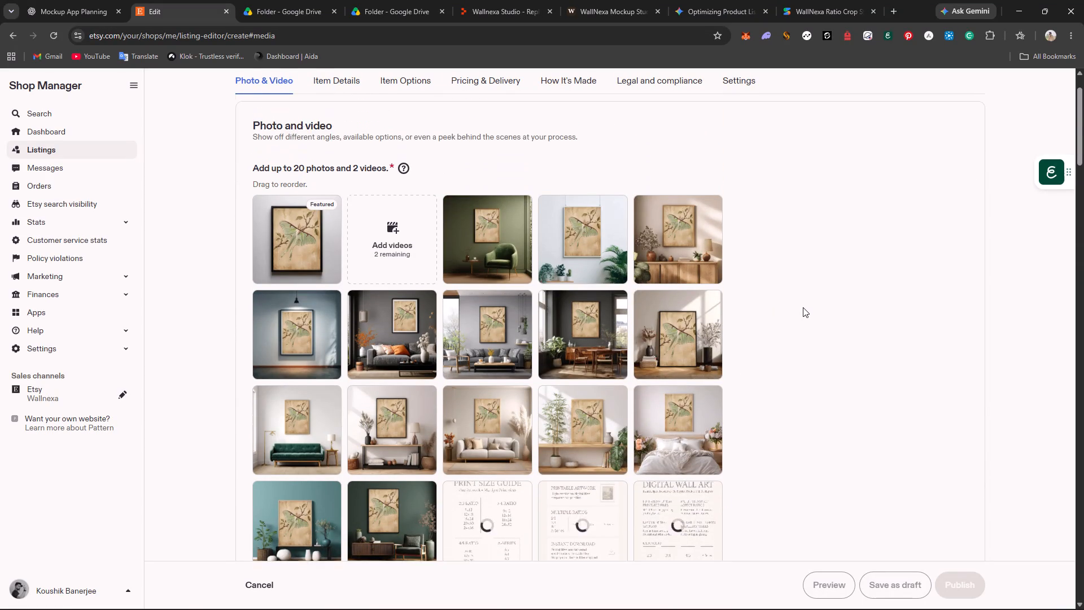
pyautogui.scroll(-15, 802, 307)
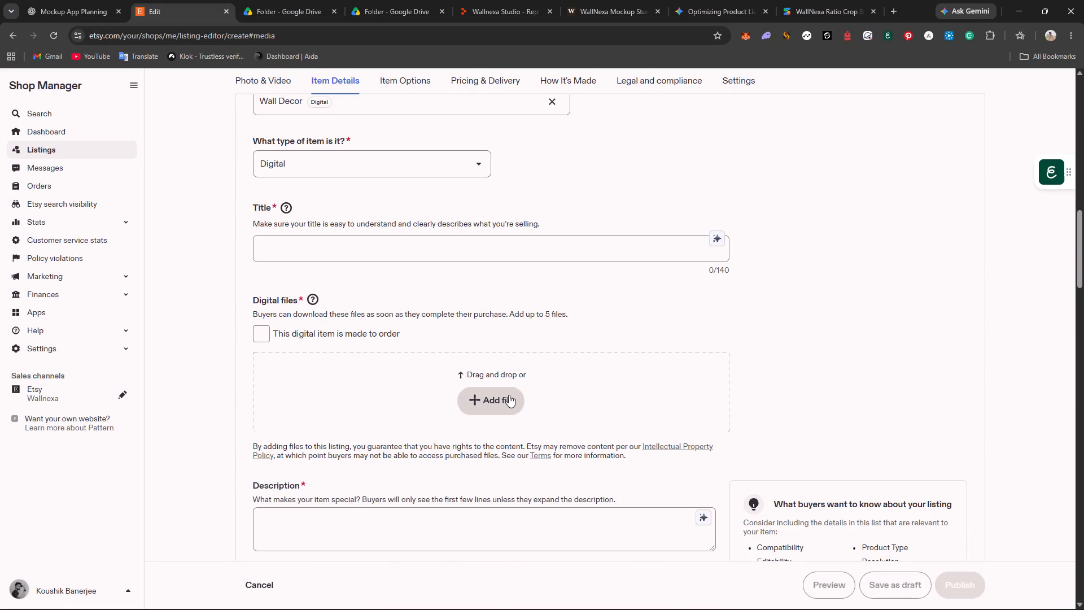
pyautogui.click(509, 395)
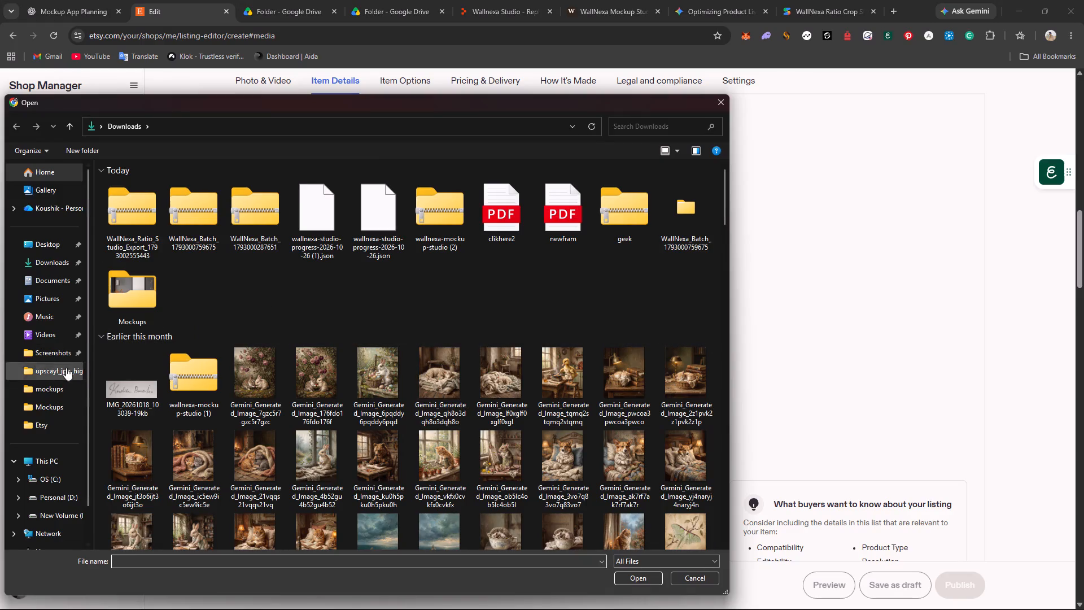
pyautogui.click(56, 495)
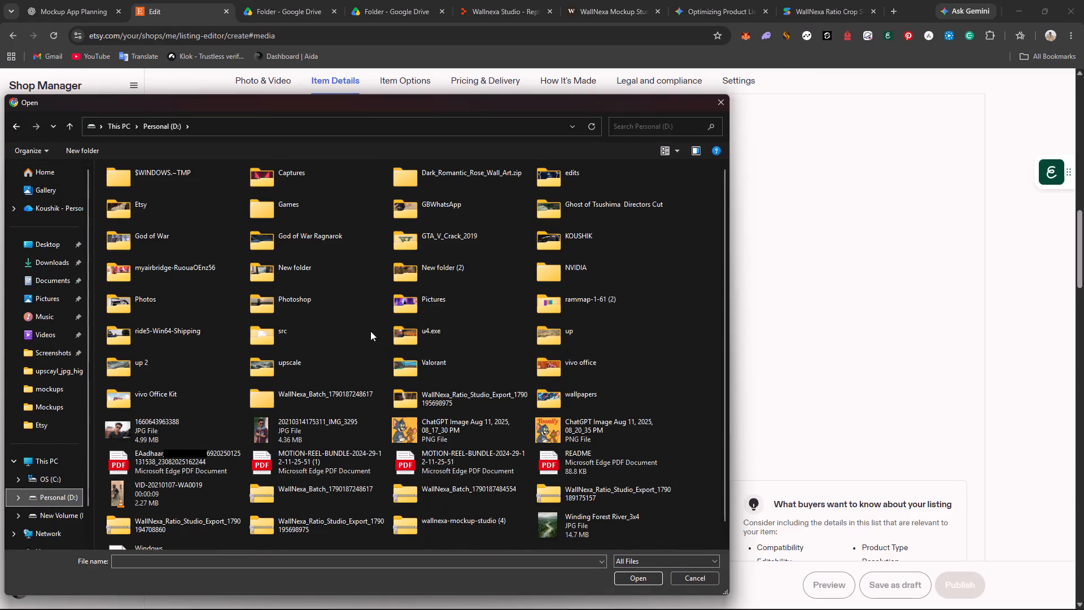
pyautogui.doubleClick(163, 214)
# Look through the artwork files in the Etsy folder for the Vintage Luna Moth print files.
pyautogui.scroll(-3, 466, 313)
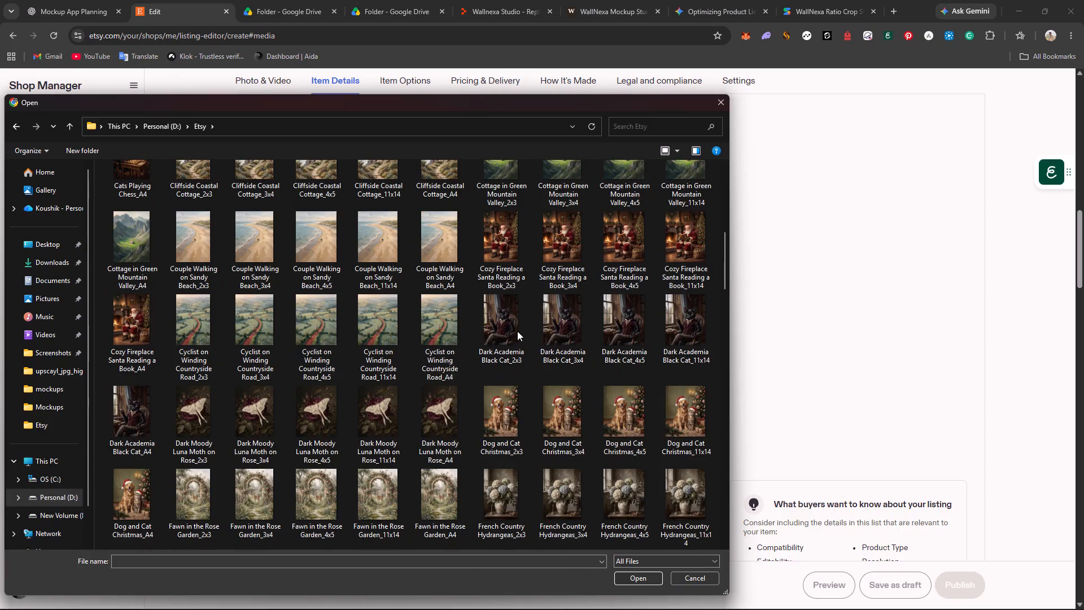
pyautogui.scroll(-1, 576, 377)
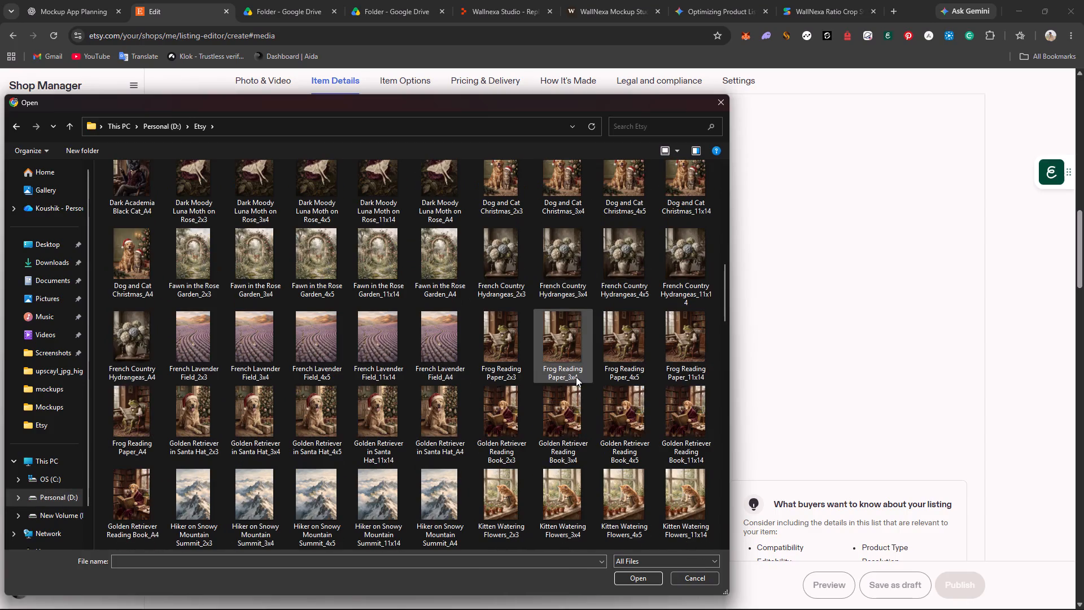
pyautogui.scroll(-1, 577, 376)
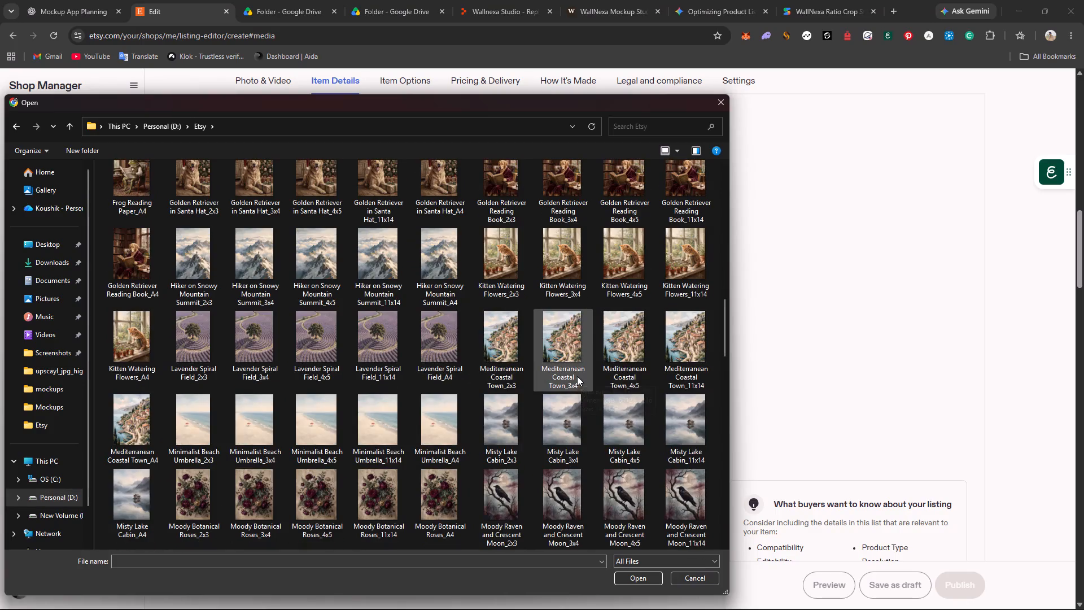
pyautogui.scroll(-2, 577, 376)
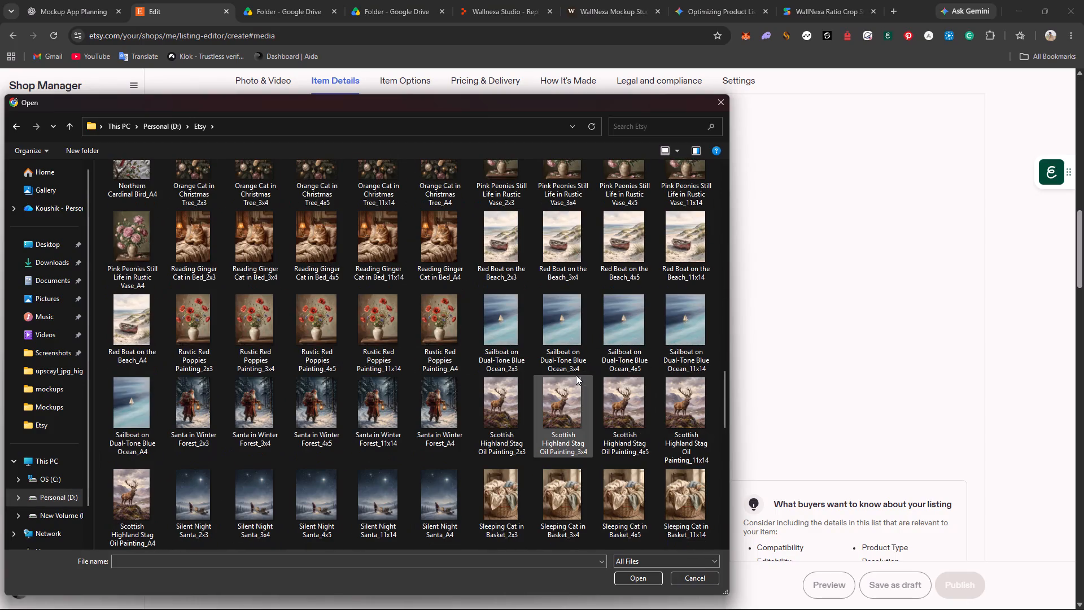
pyautogui.scroll(-3, 575, 374)
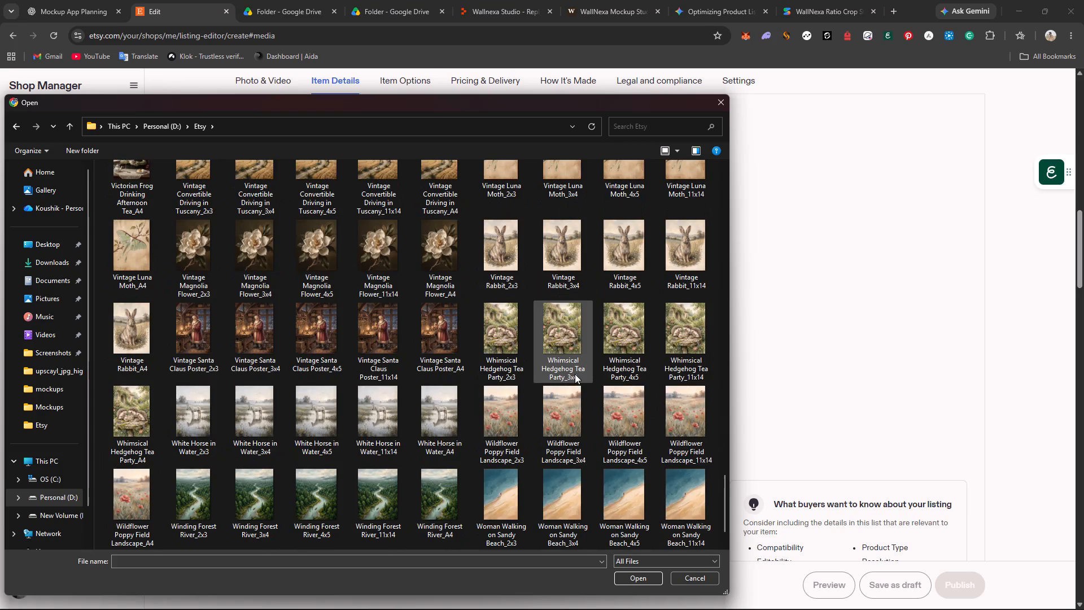
pyautogui.scroll(-1, 575, 374)
pyautogui.scroll(2, 575, 374)
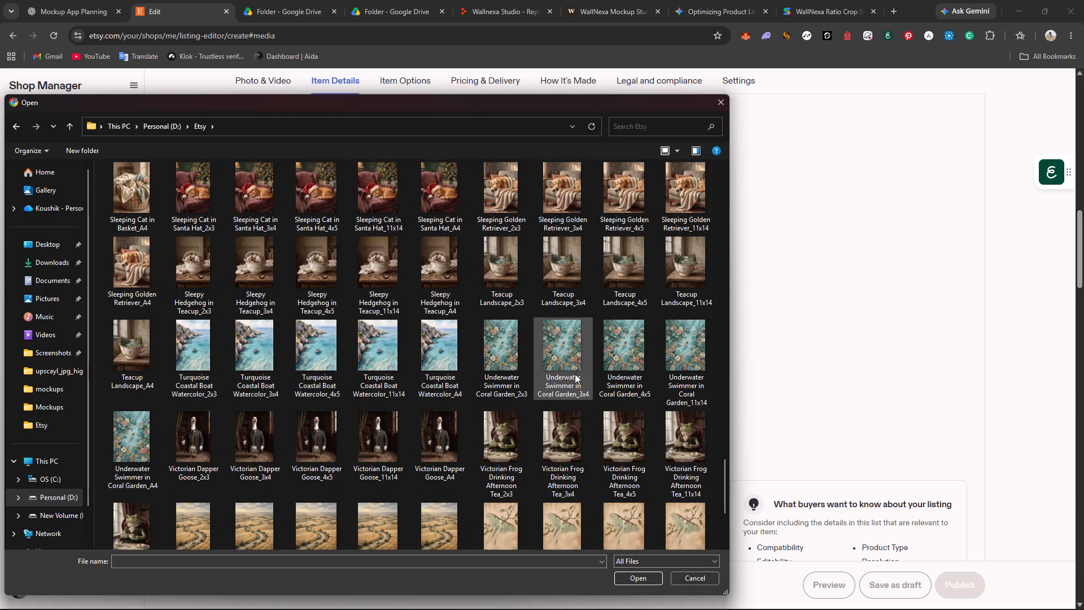
pyautogui.scroll(3, 575, 374)
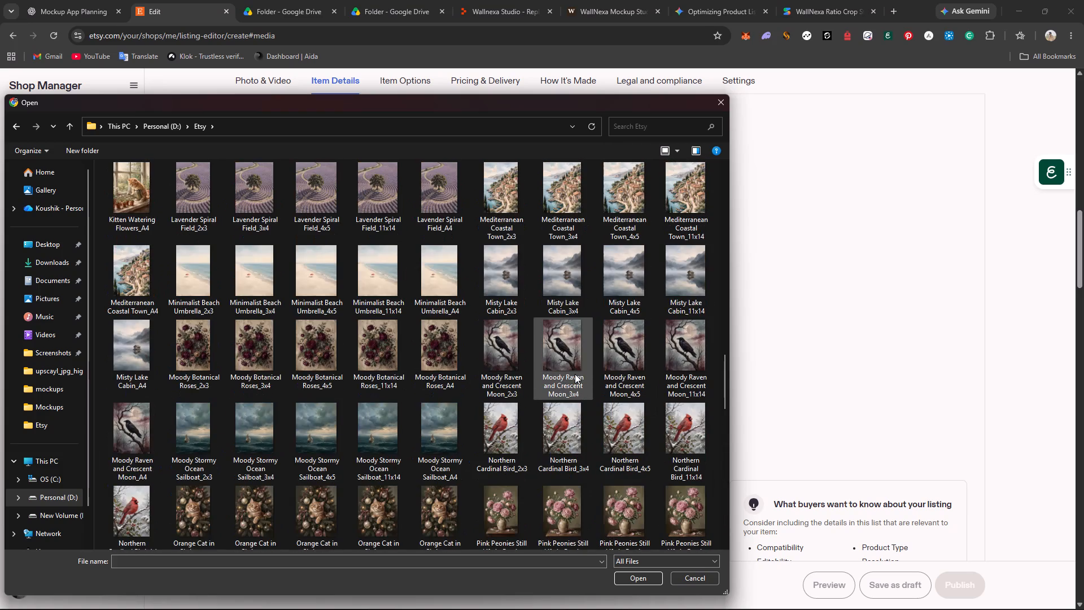
pyautogui.scroll(2, 575, 374)
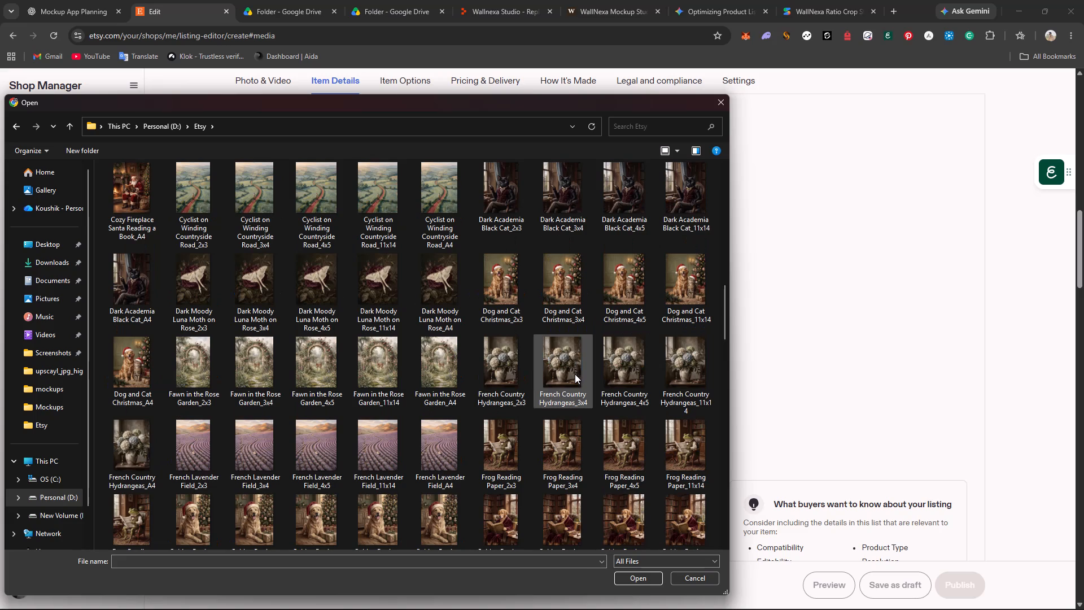
pyautogui.scroll(1, 620, 303)
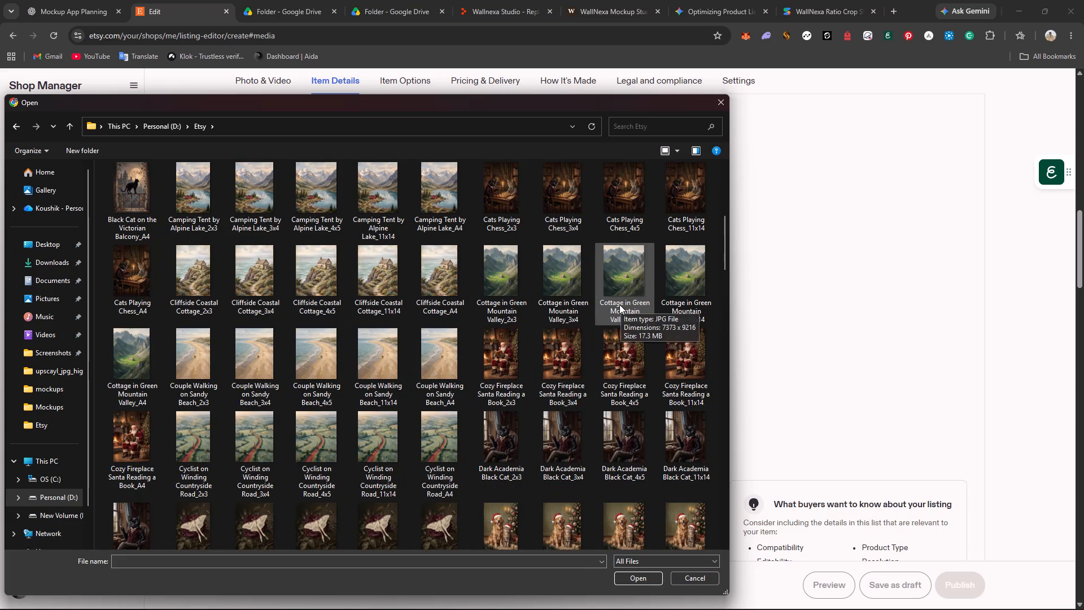
pyautogui.scroll(1, 583, 323)
pyautogui.scroll(-3, 583, 323)
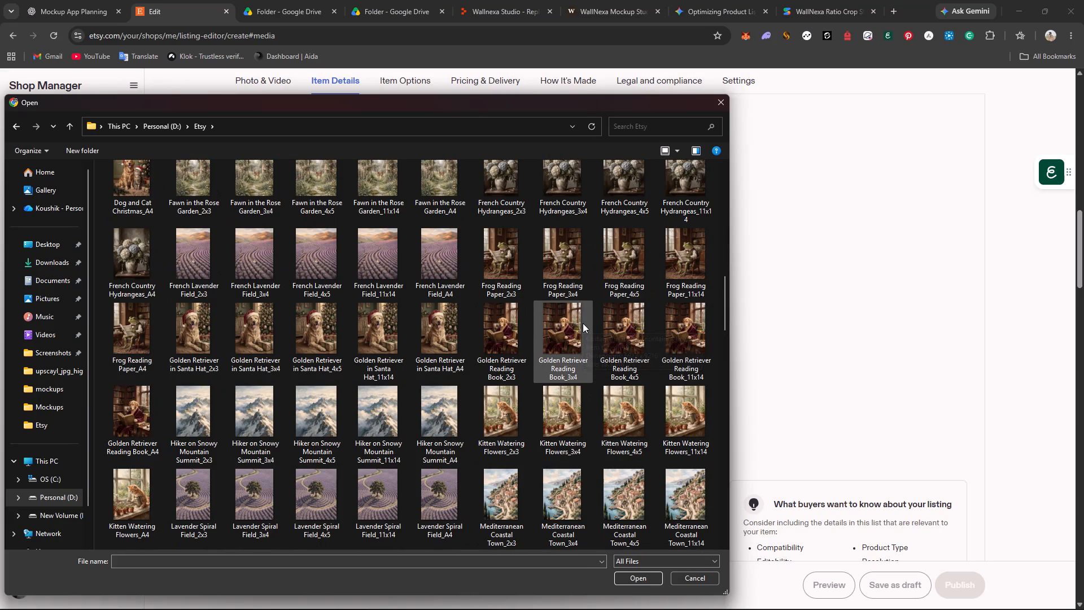
pyautogui.scroll(-2, 583, 323)
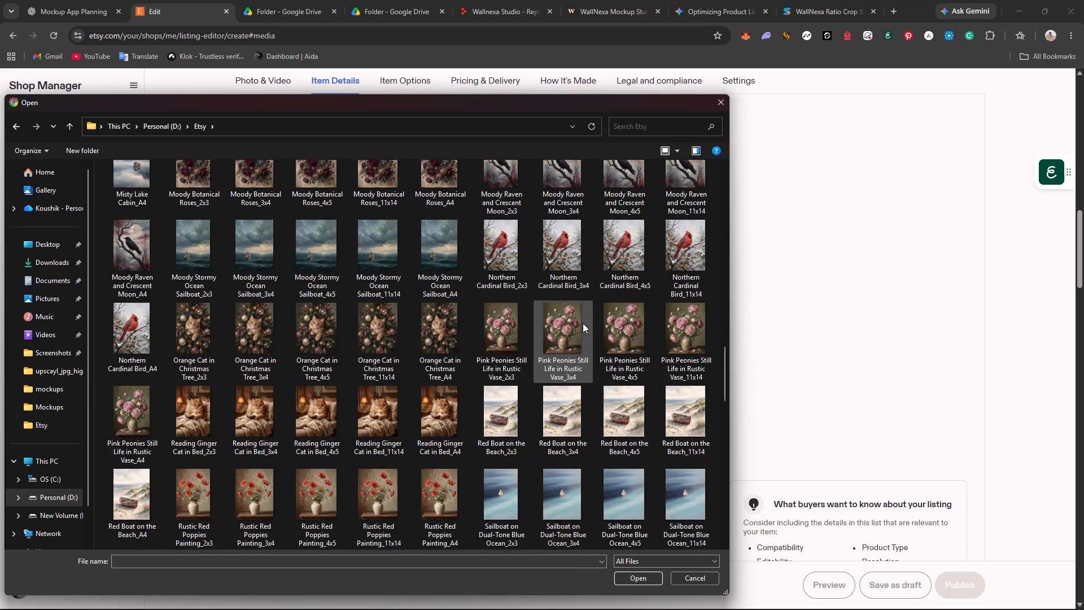
pyautogui.scroll(-1, 574, 321)
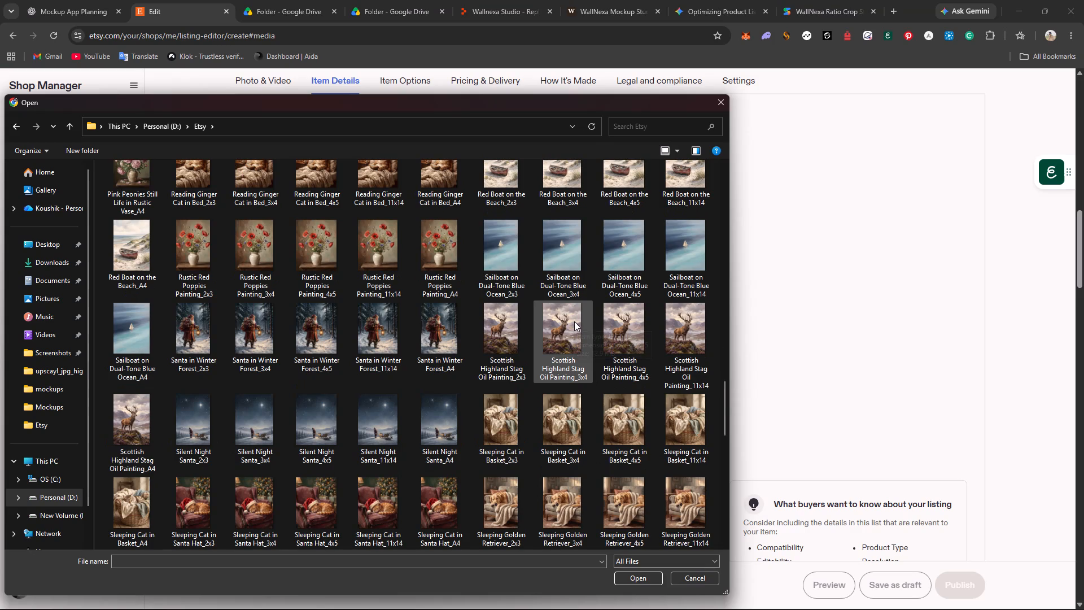
pyautogui.scroll(-2, 574, 321)
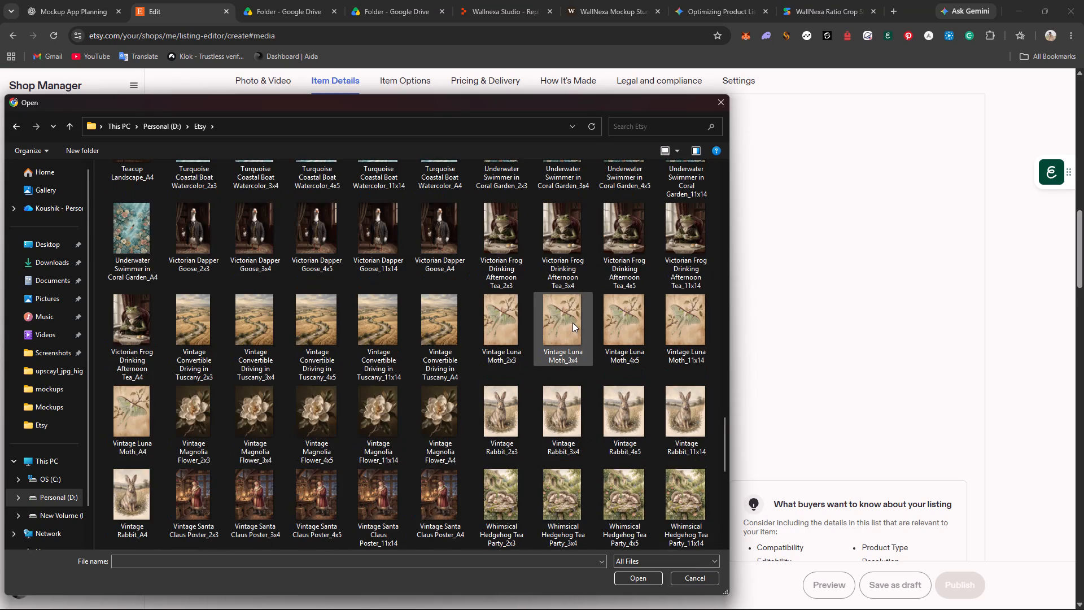
pyautogui.scroll(-1, 571, 323)
pyautogui.scroll(2, 567, 322)
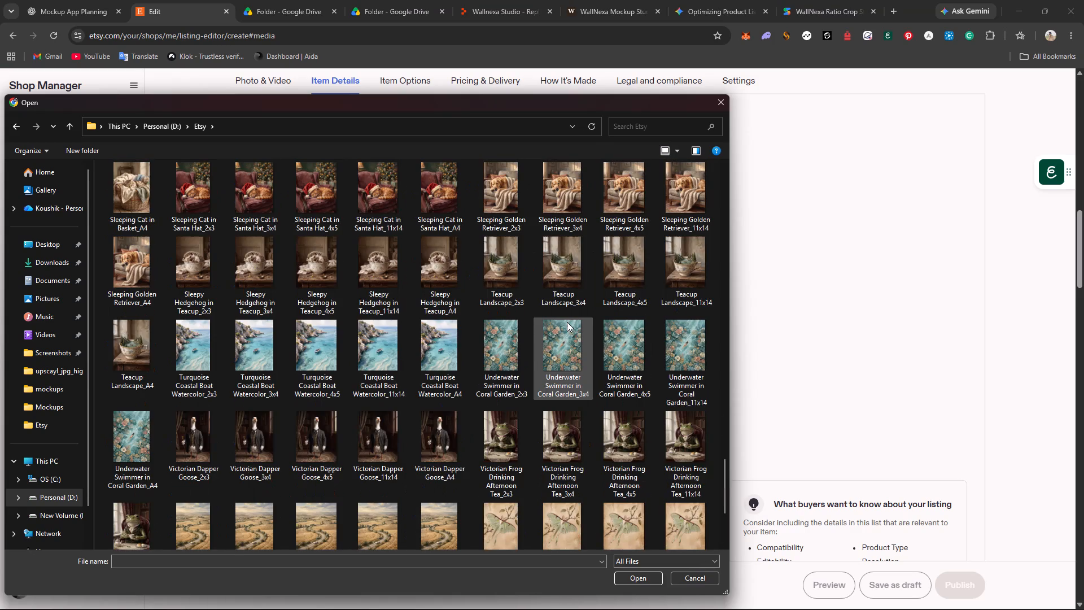
pyautogui.scroll(2, 567, 322)
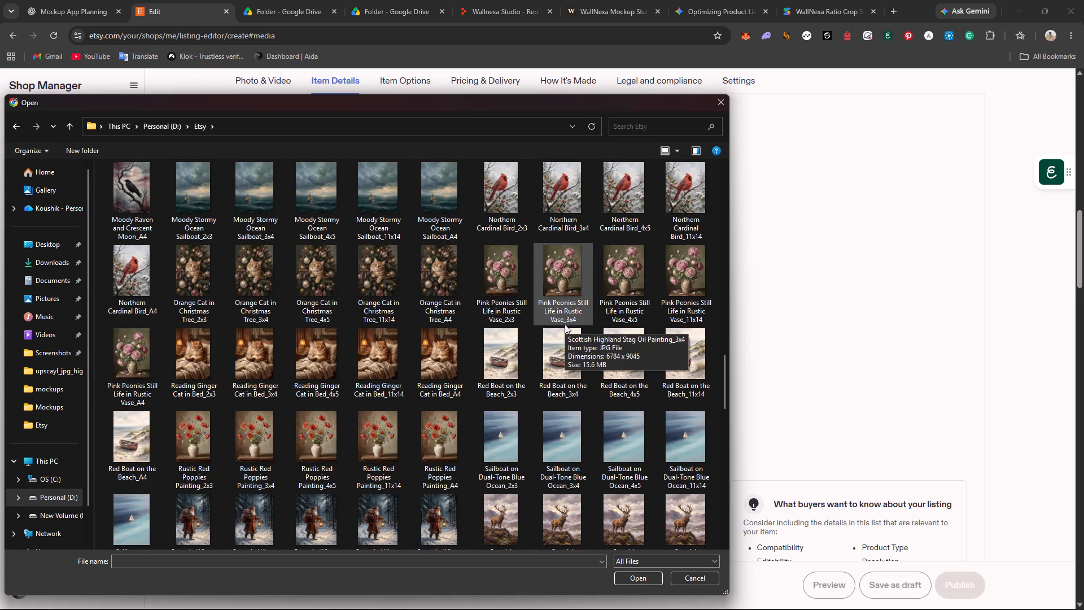
pyautogui.scroll(2, 565, 324)
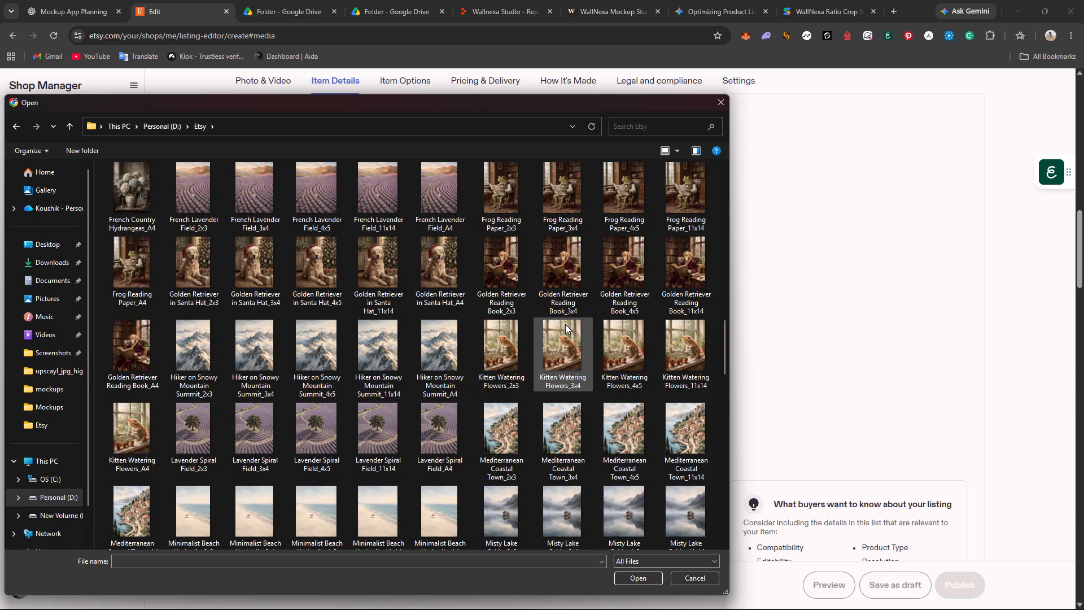
pyautogui.scroll(1, 565, 324)
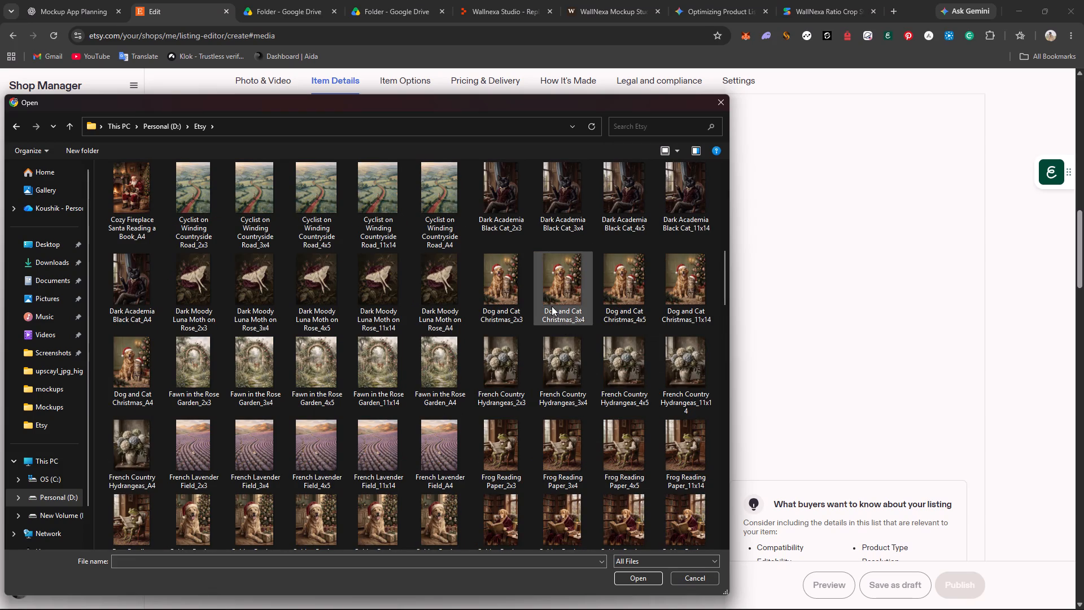
pyautogui.scroll(2, 552, 306)
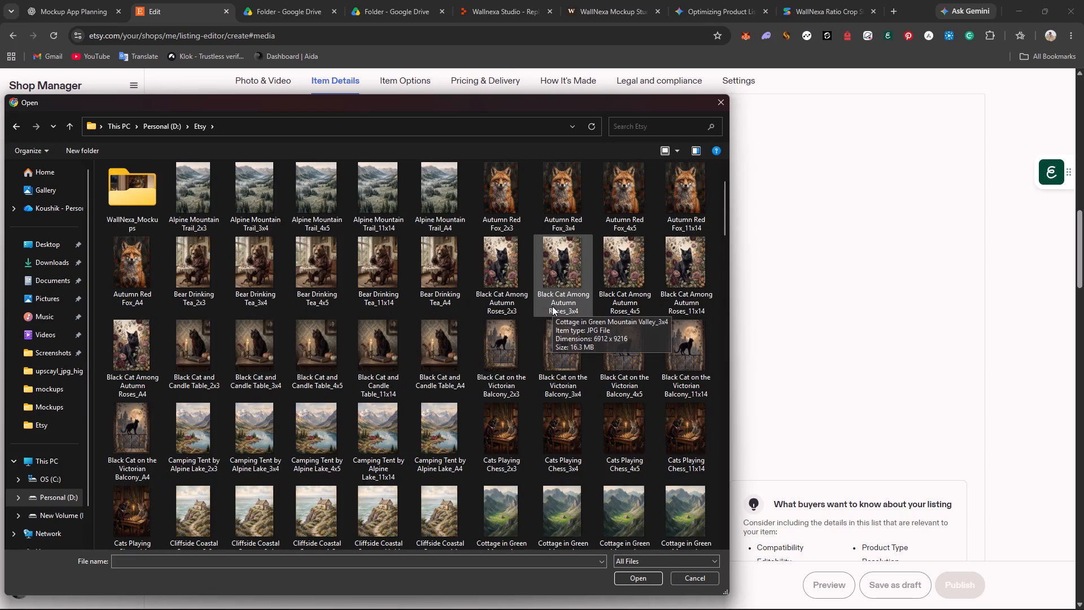
pyautogui.scroll(1, 552, 306)
# Add the file Vintage Luna Moth_2x3 from the Etsy folder to the listing's digital files.
pyautogui.scroll(-3, 605, 319)
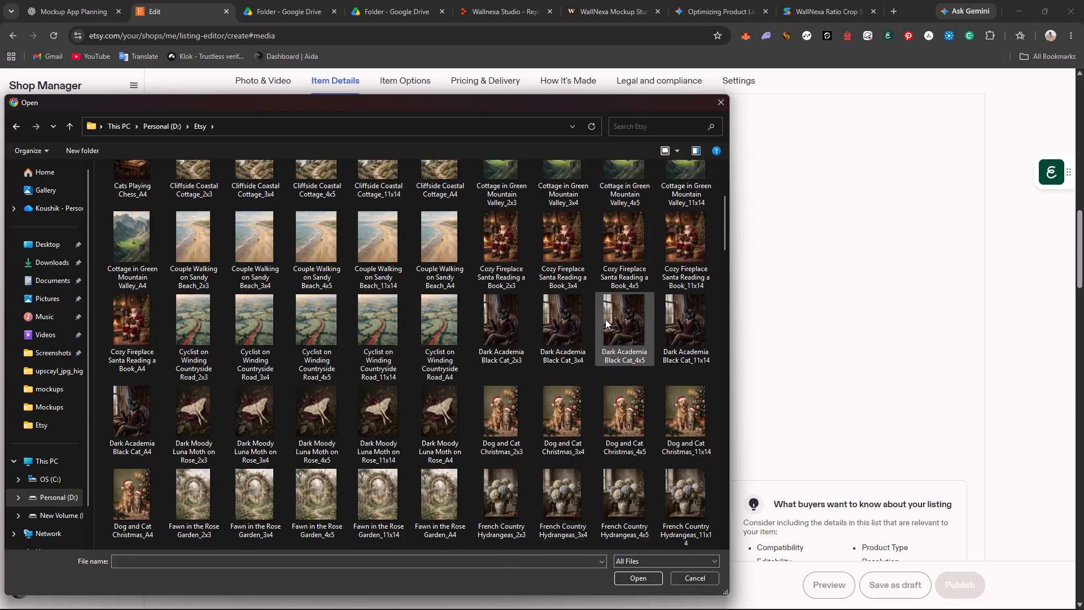
pyautogui.scroll(-2, 605, 319)
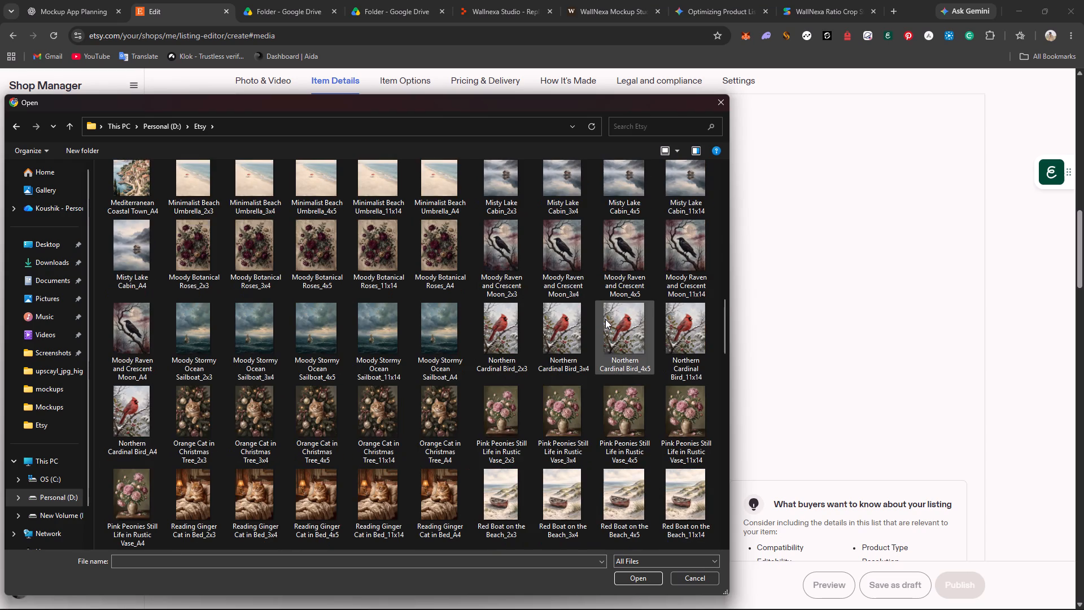
pyautogui.scroll(-2, 605, 319)
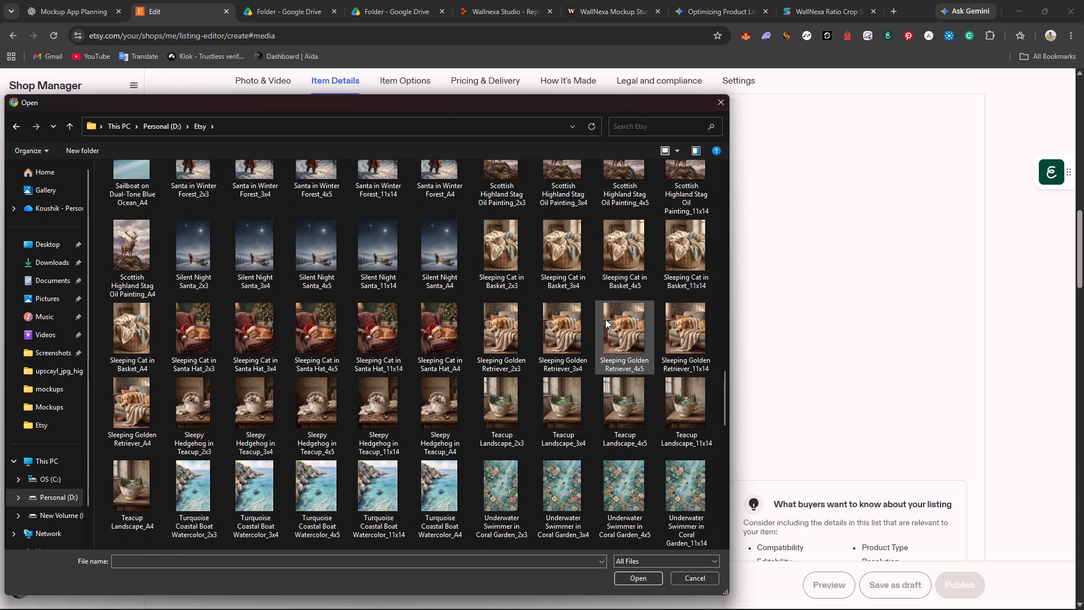
pyautogui.scroll(-1, 605, 319)
pyautogui.click(499, 403)
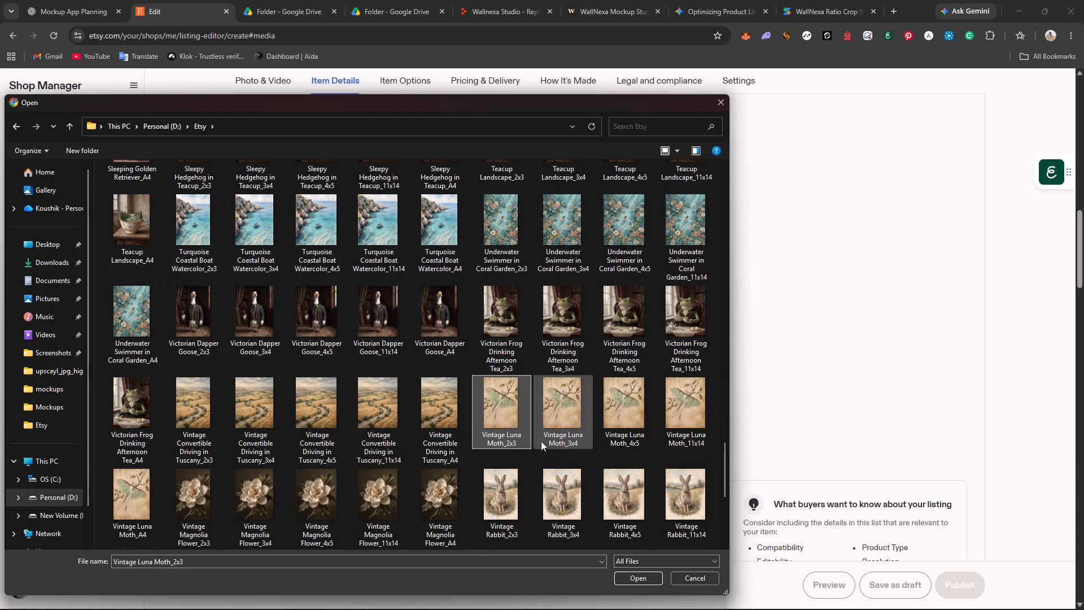
pyautogui.click(634, 577)
# Move the dark green wall mockup with the wooden sideboard directly after the green armchair mockup in the listing photos.
pyautogui.scroll(4, 807, 339)
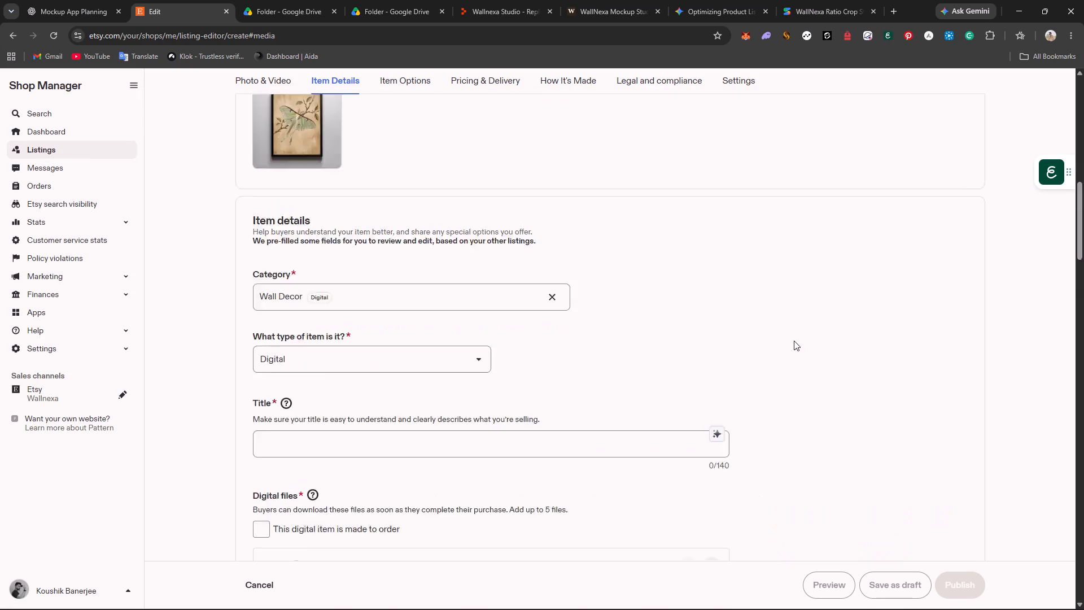
pyautogui.scroll(8, 794, 341)
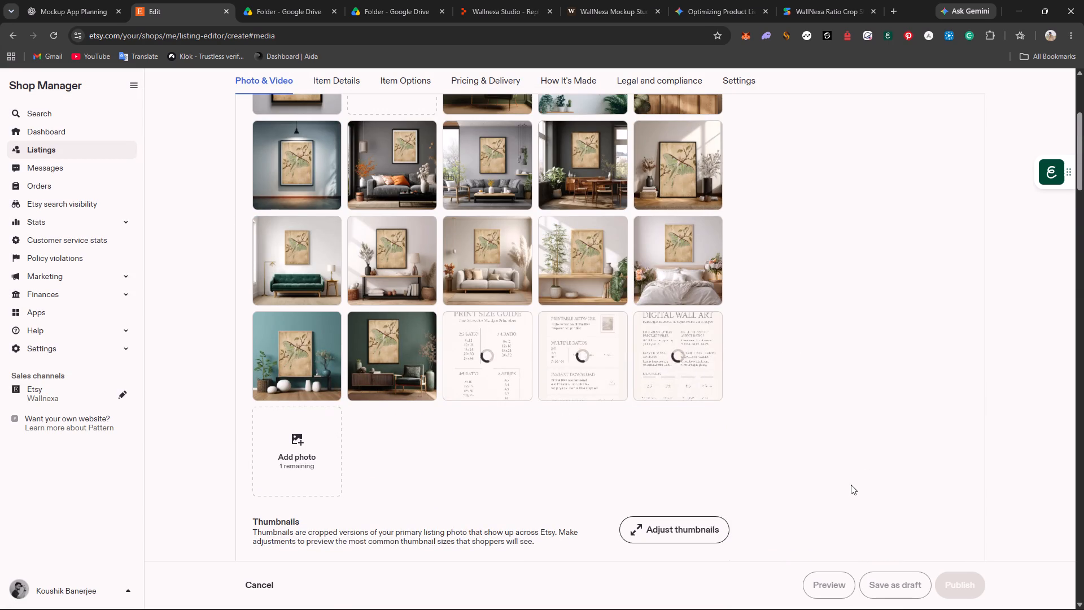
pyautogui.scroll(1, 590, 302)
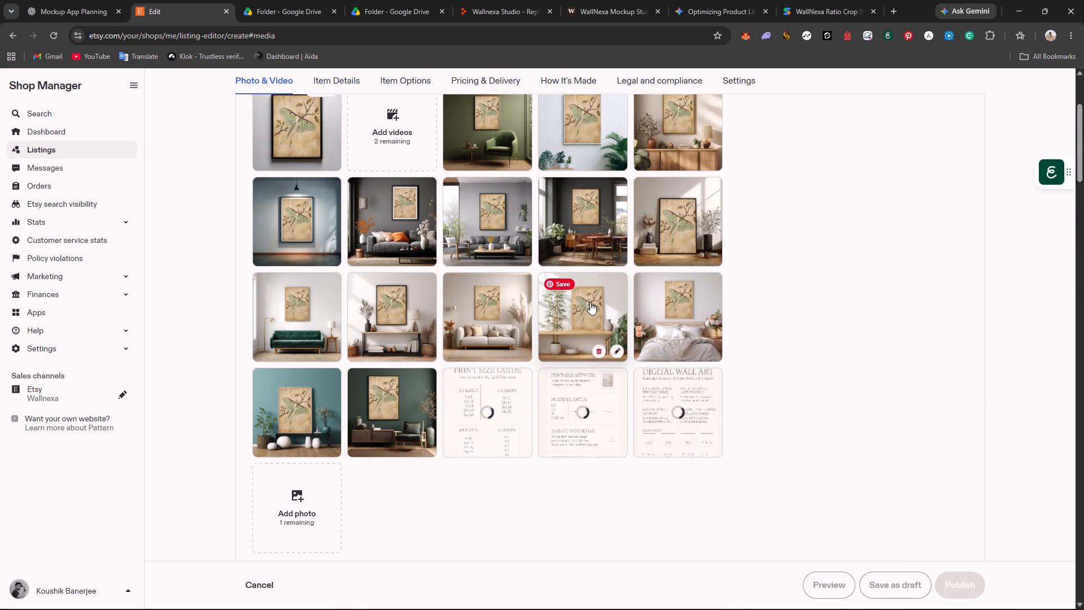
pyautogui.scroll(2, 590, 302)
pyautogui.scroll(-2, 585, 303)
pyautogui.moveTo(405, 397); pyautogui.dragTo(488, 262)
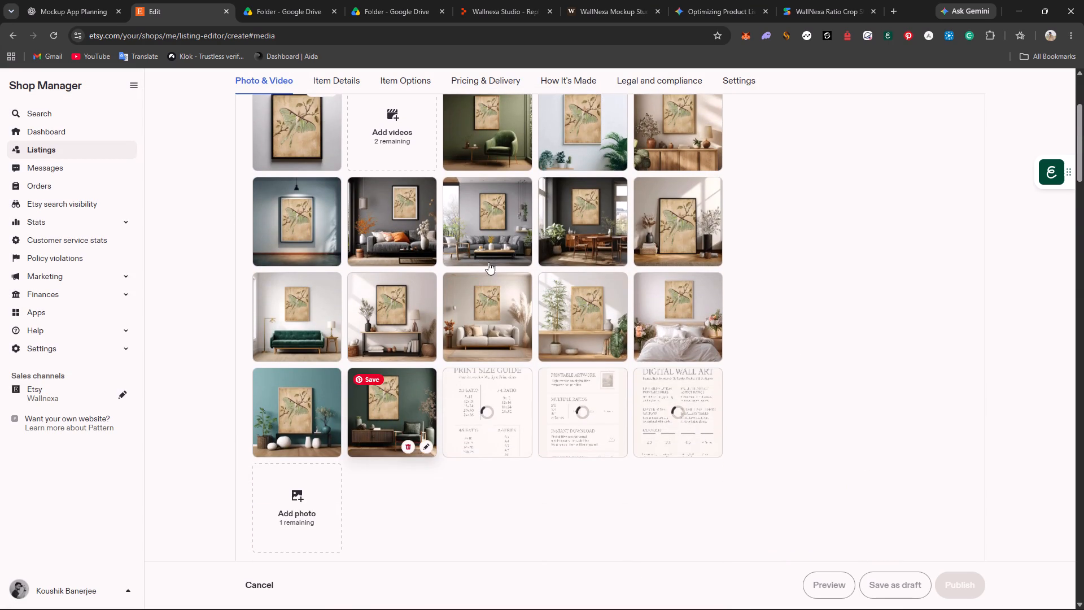
pyautogui.moveTo(488, 262); pyautogui.dragTo(593, 181)
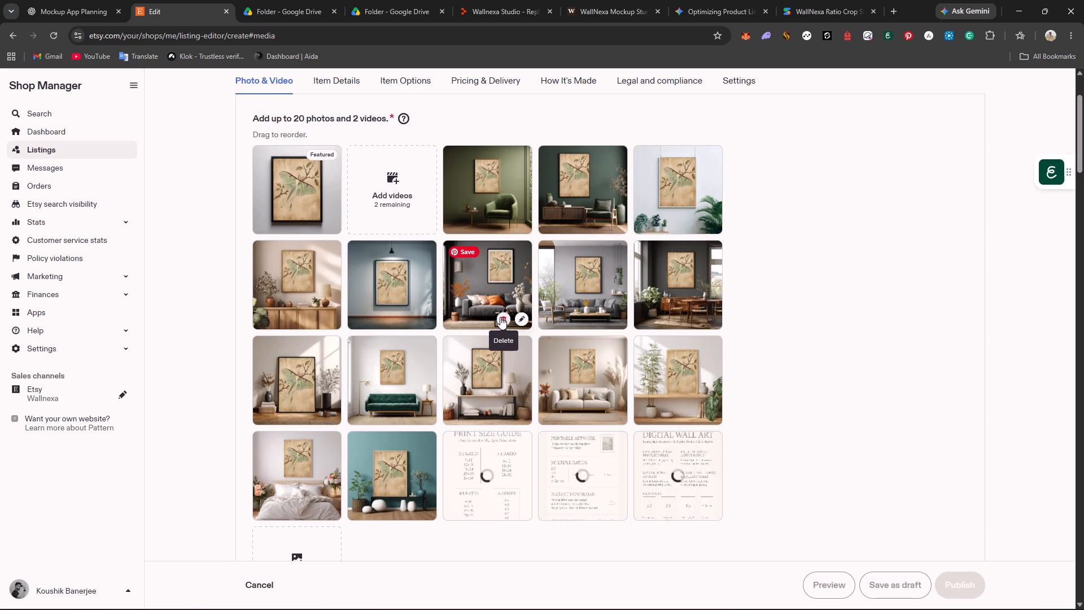
# Delete the dark living room mockup with orange cushions and the green sofa mockup from the listing photos.
pyautogui.click(501, 317)
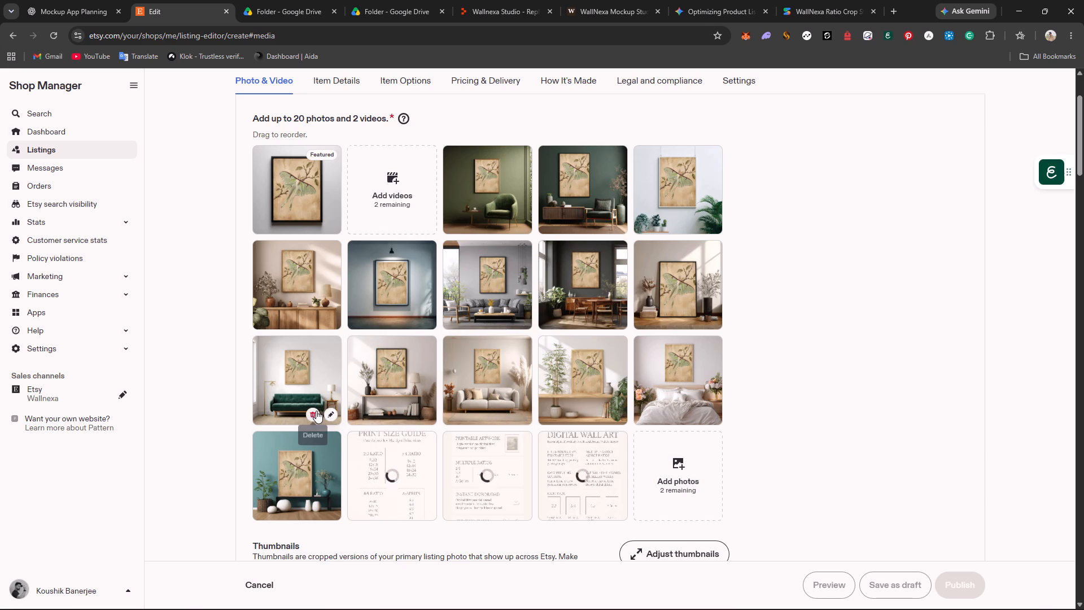
pyautogui.click(316, 411)
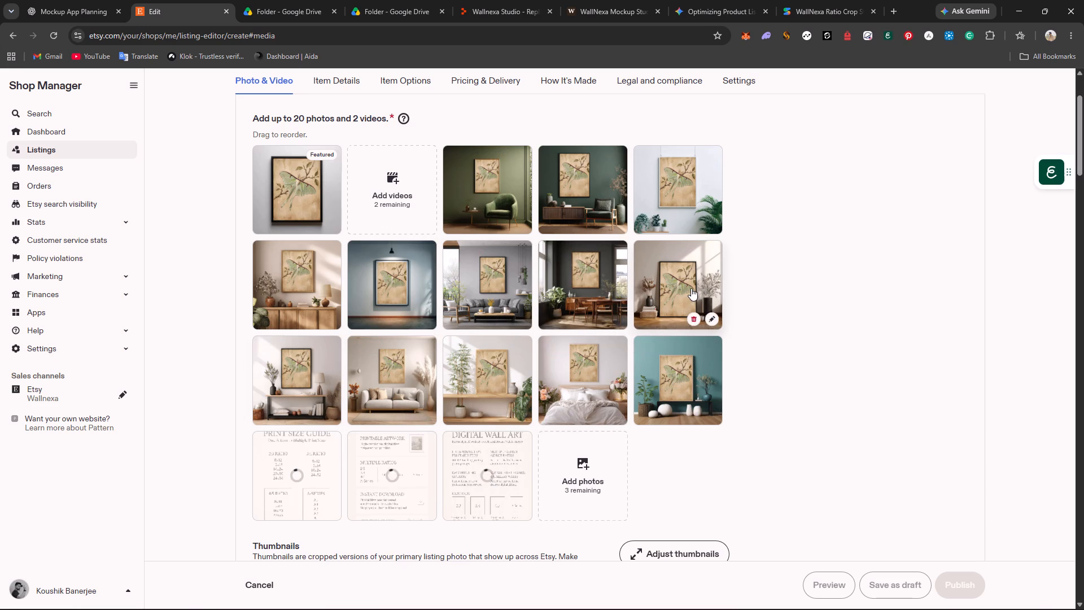
# Inspect enlarged views of the teal wall mockup and the floor-standing black frame mockup between two vases.
pyautogui.click(678, 371)
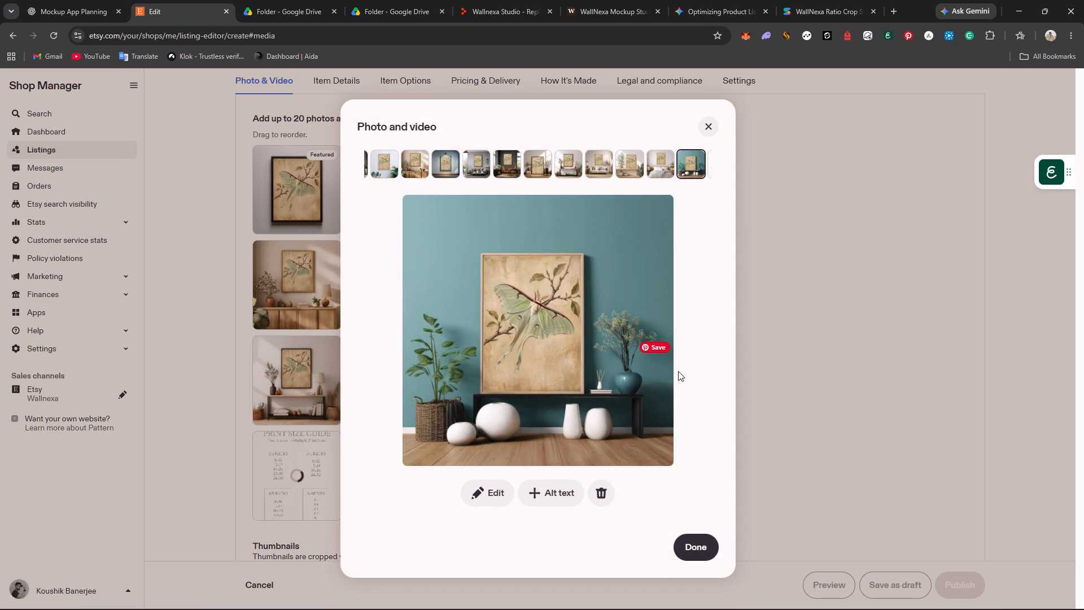
pyautogui.click(708, 132)
pyautogui.click(690, 282)
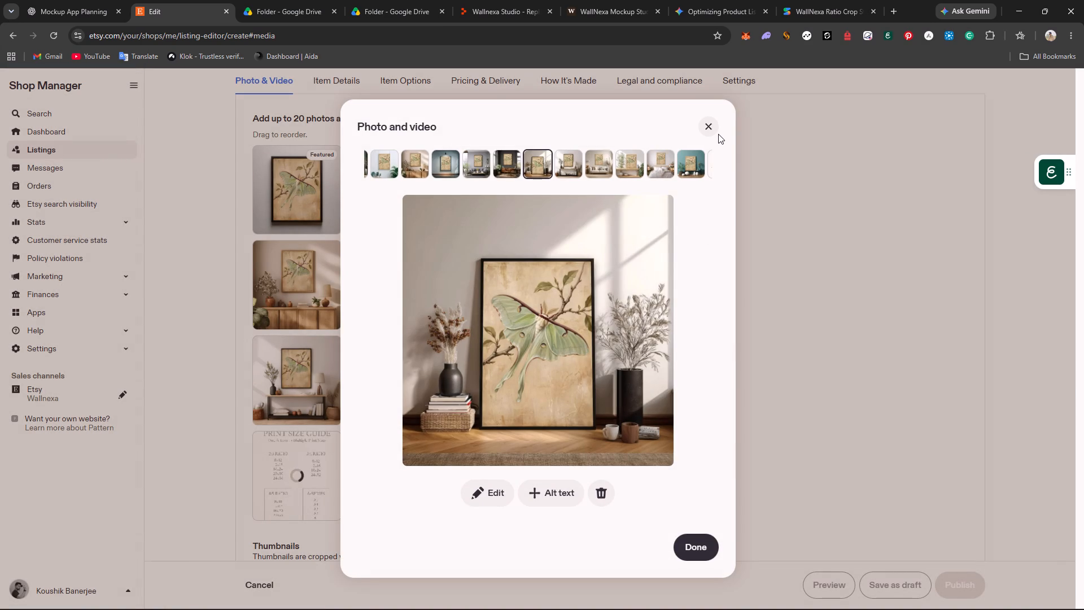
# Delete the floor-standing black frame mockup between the two vases from the listing photos.
pyautogui.click(712, 124)
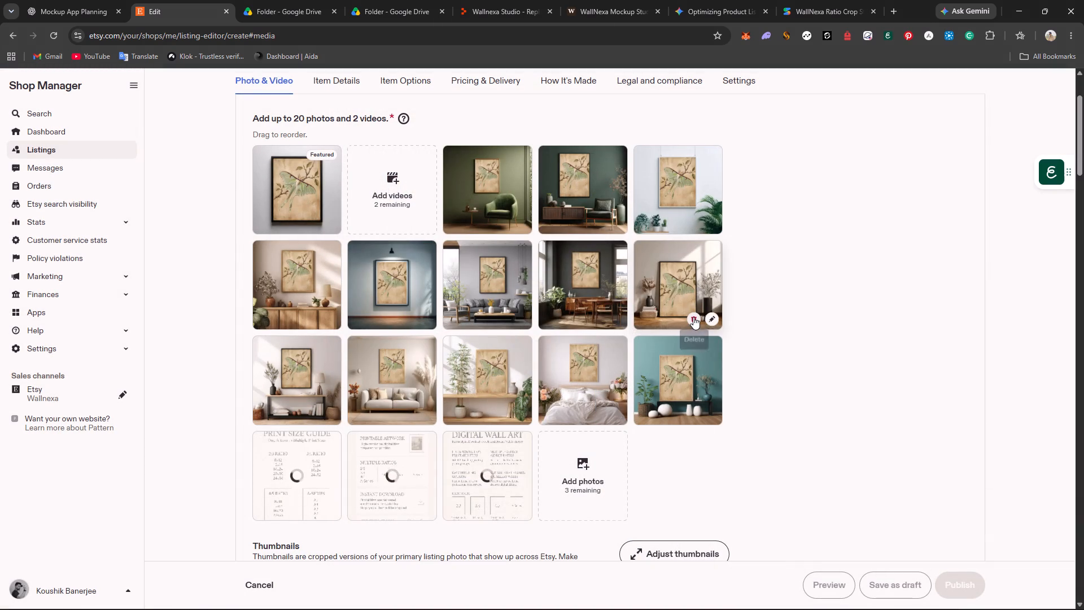
pyautogui.click(693, 317)
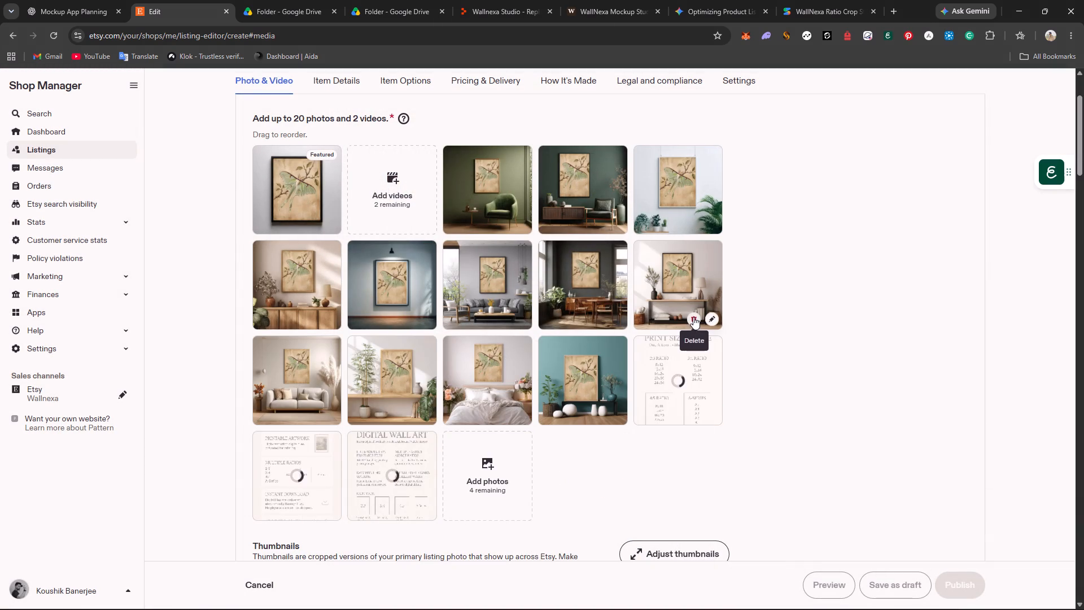
# Inspect an enlarged view of the white wall mockup with green plants and look over the thumbnail and item details sections.
pyautogui.click(675, 184)
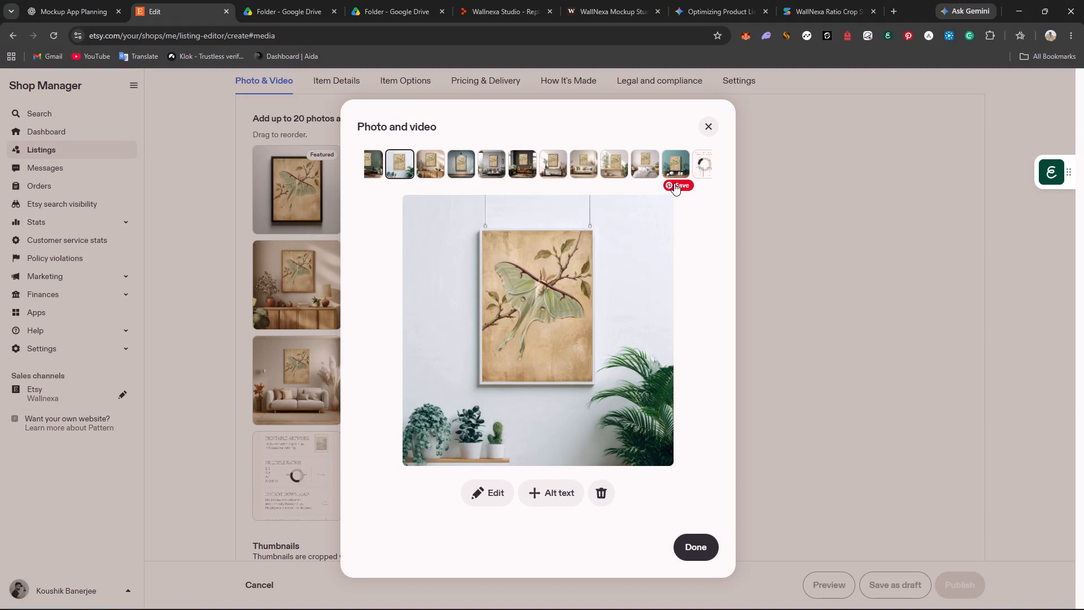
pyautogui.click(710, 131)
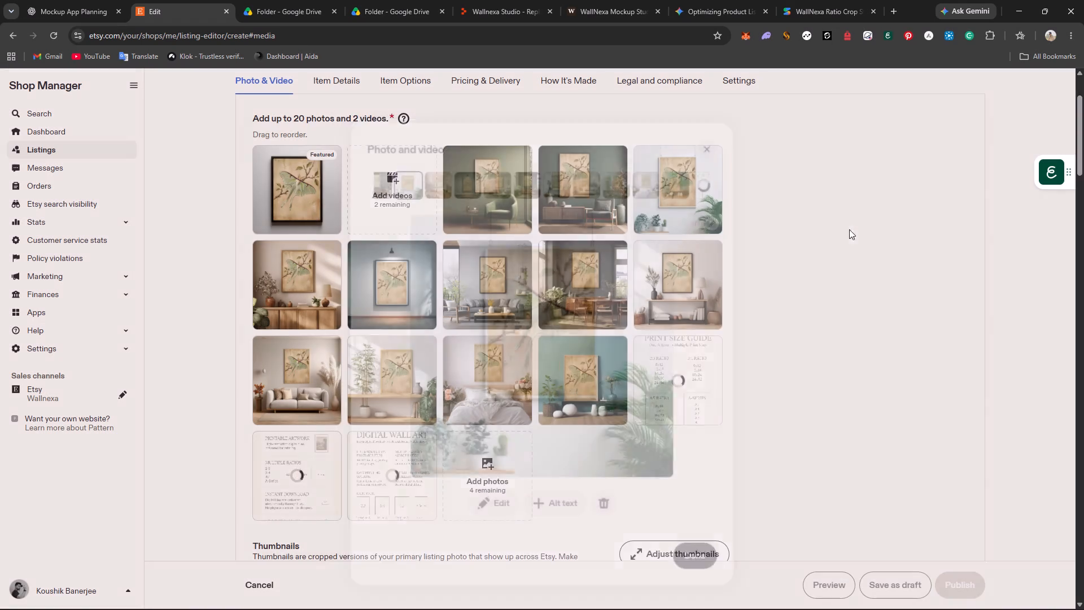
pyautogui.scroll(-13, 864, 237)
pyautogui.scroll(4, 840, 239)
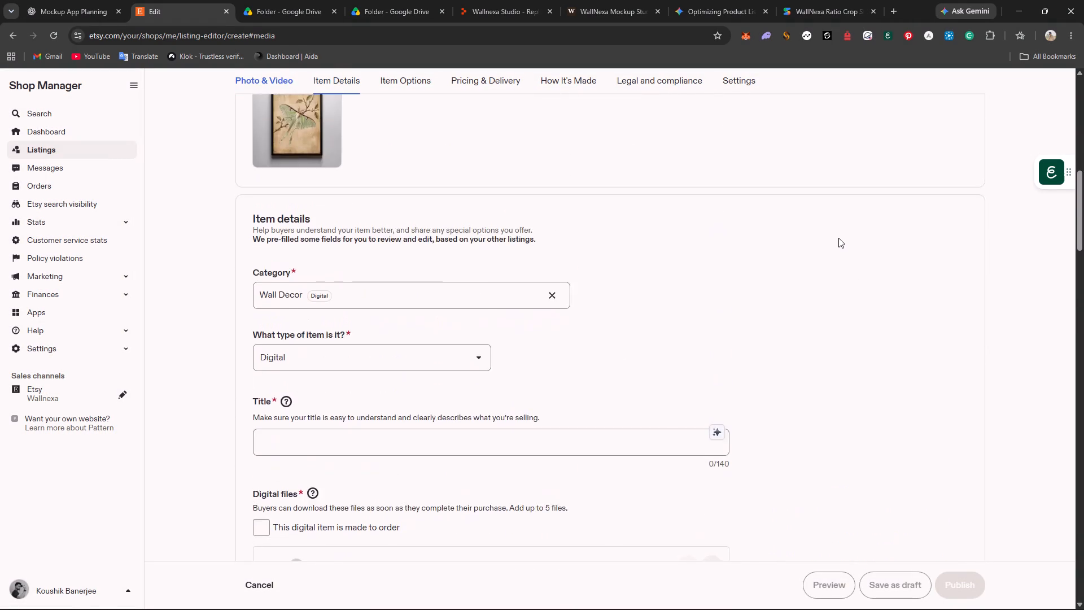
pyautogui.scroll(2, 838, 238)
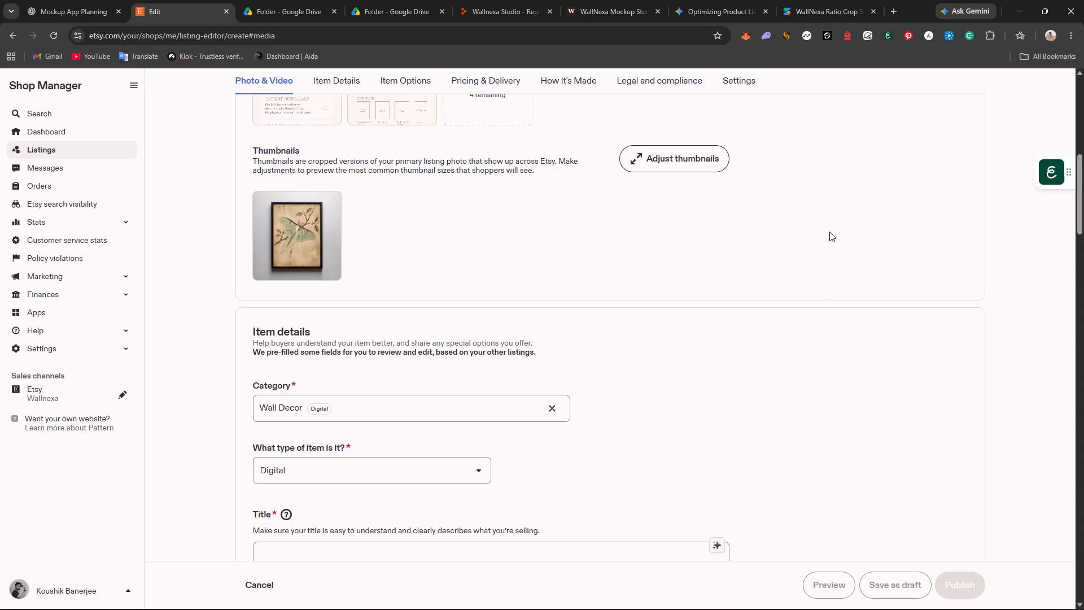
pyautogui.scroll(7, 805, 223)
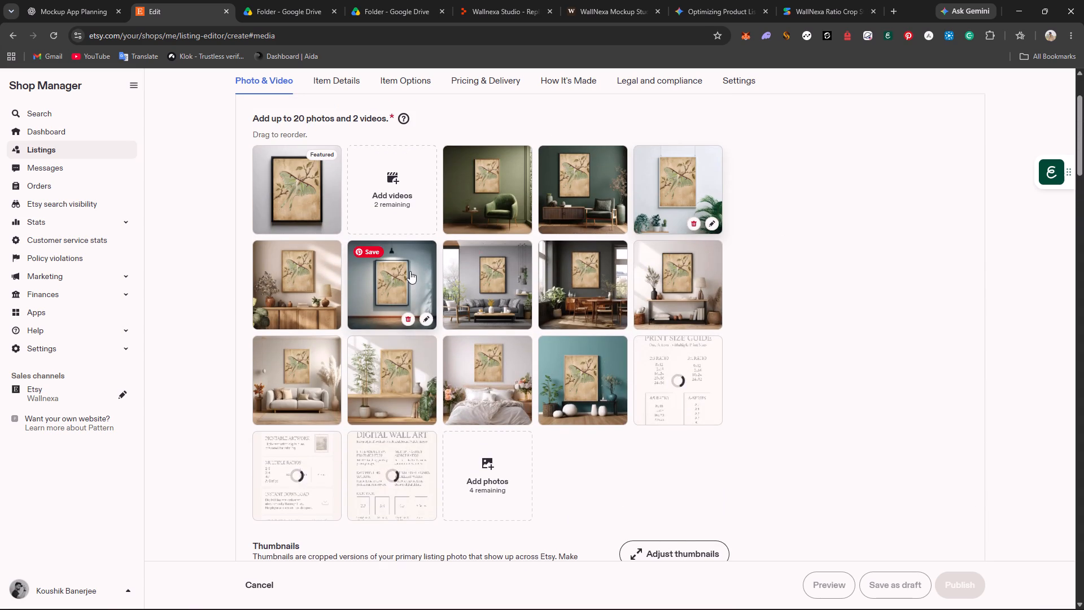
# Move the blue wall mockup with the overhead spotlight to the first, featured photo position and check its thumbnail.
pyautogui.moveTo(407, 271); pyautogui.dragTo(306, 207)
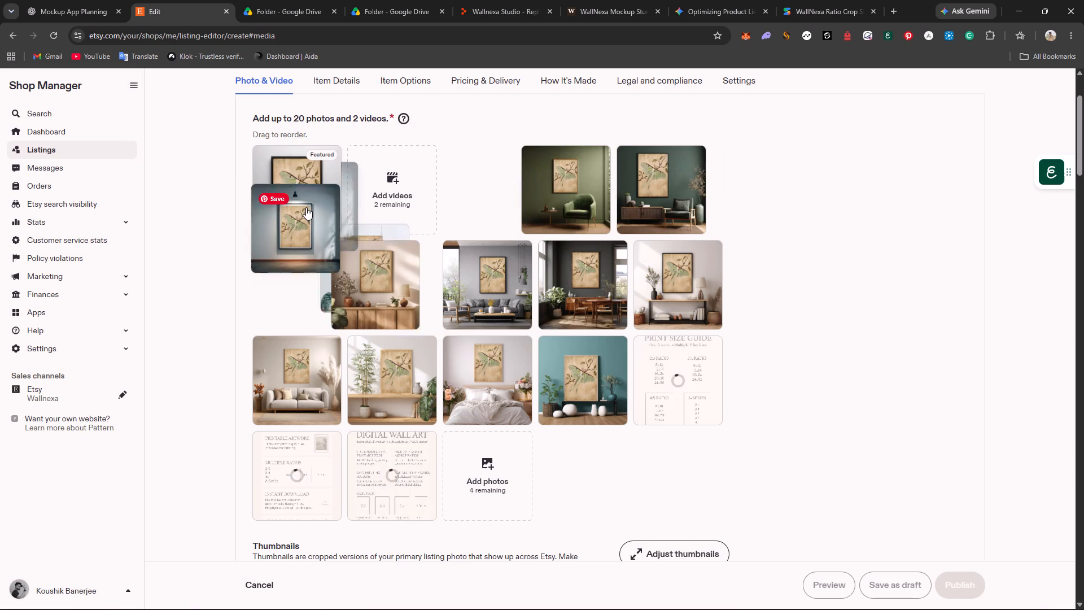
pyautogui.moveTo(306, 207); pyautogui.dragTo(304, 186)
pyautogui.scroll(-4, 784, 219)
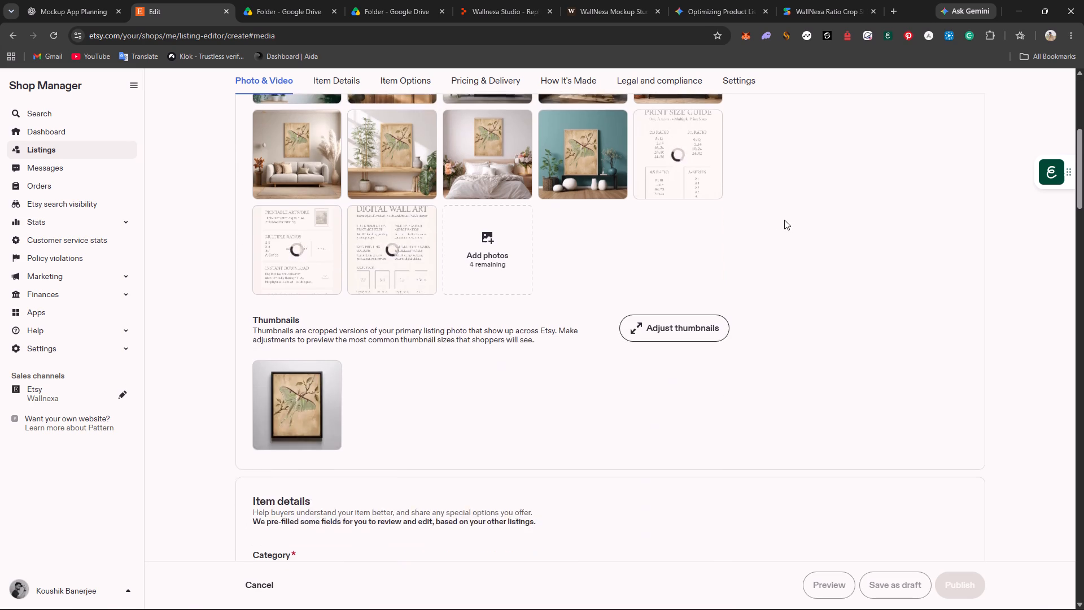
pyautogui.scroll(-3, 784, 220)
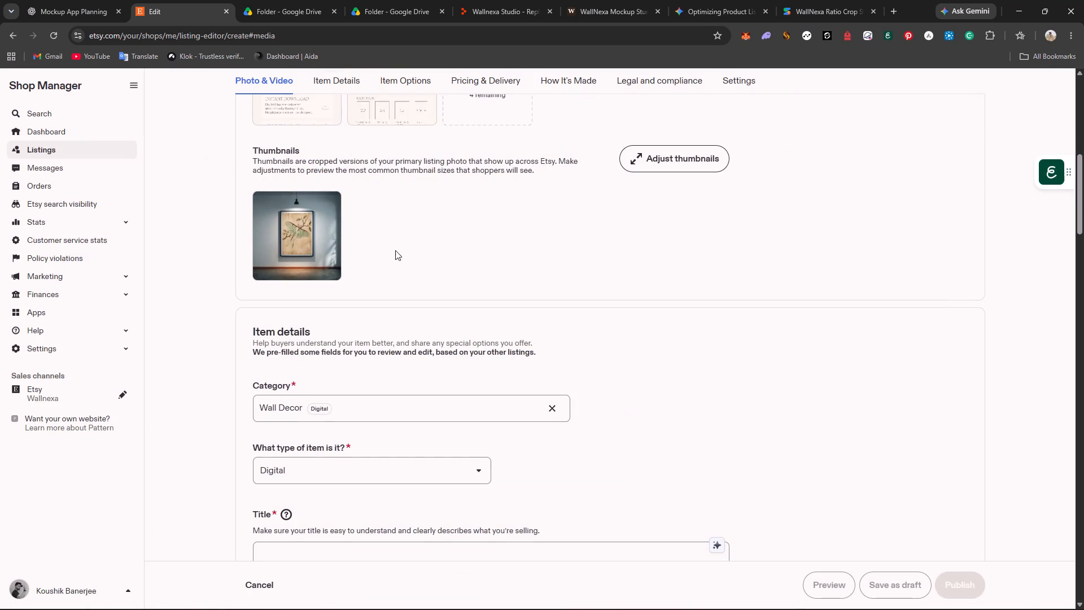
pyautogui.scroll(6, 726, 245)
pyautogui.scroll(1, 823, 219)
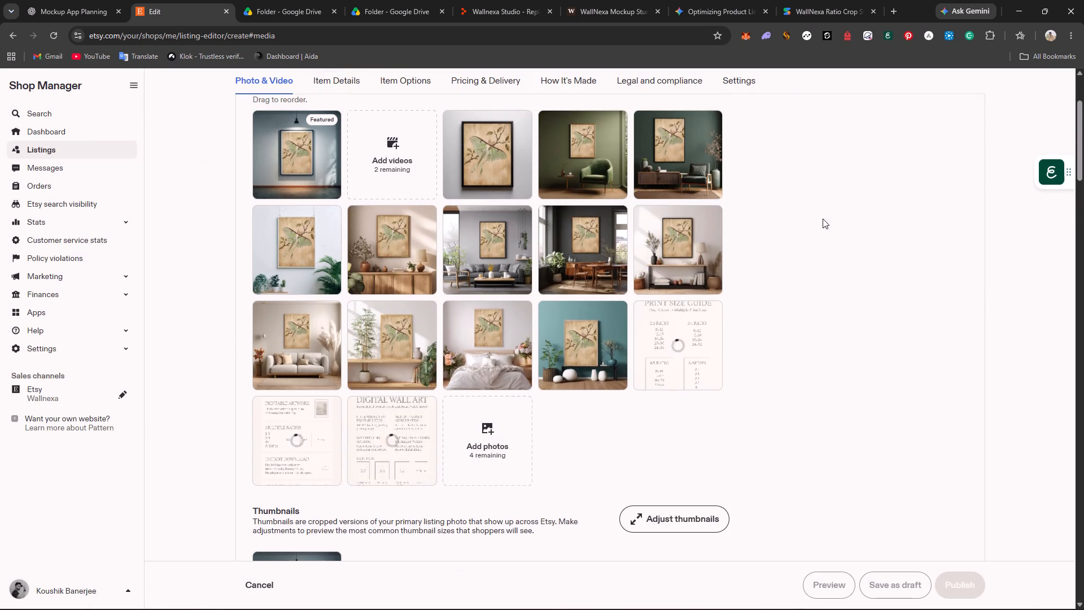
# Enlarge the plain grey wall mockup with the black frame, close it, and move that mockup to the first, featured photo position.
pyautogui.click(493, 192)
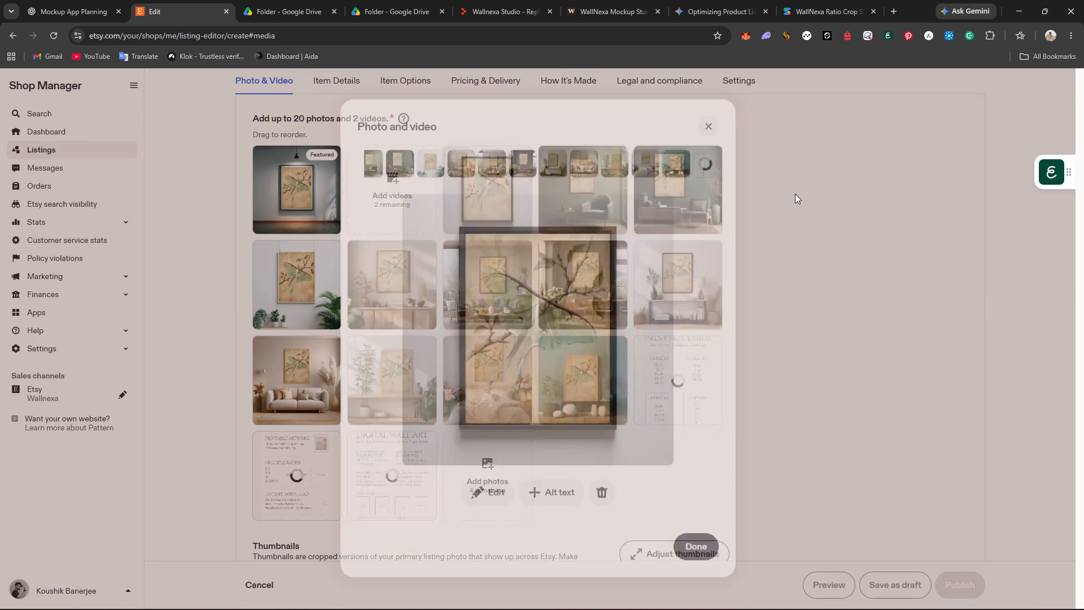
pyautogui.click(706, 127)
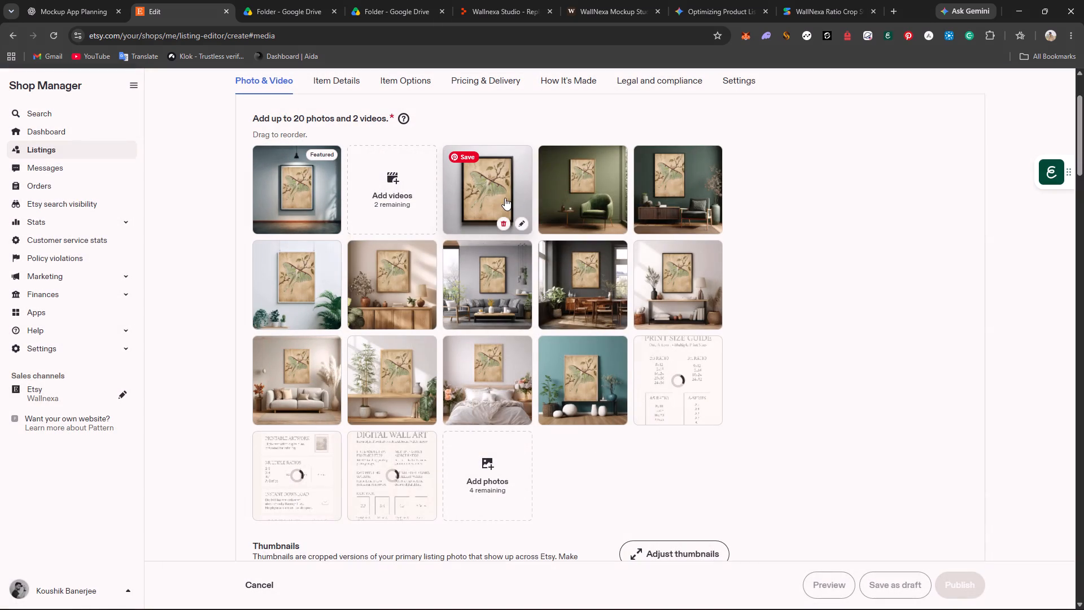
pyautogui.moveTo(508, 185); pyautogui.dragTo(299, 182)
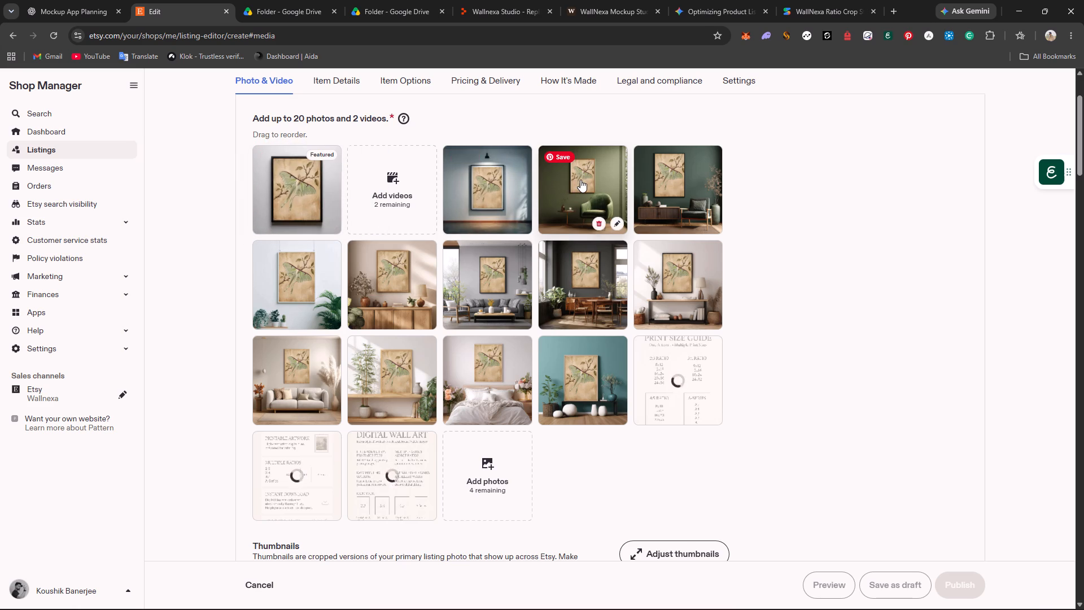
# Move the green armchair mockup directly before the blue wall spotlight mockup in the listing photos.
pyautogui.moveTo(580, 180); pyautogui.dragTo(491, 182)
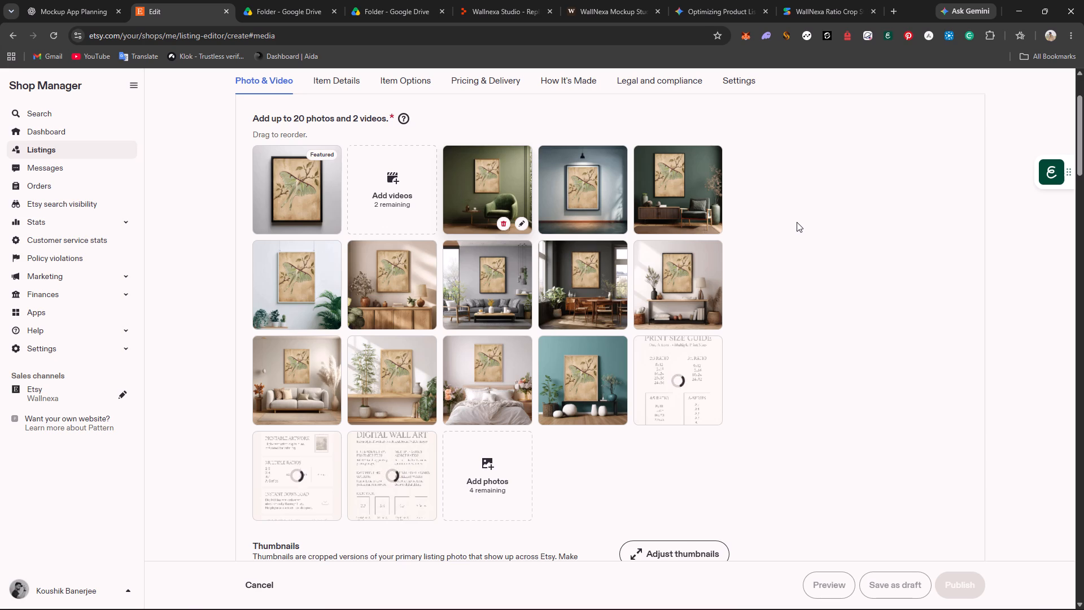
pyautogui.scroll(-5, 797, 222)
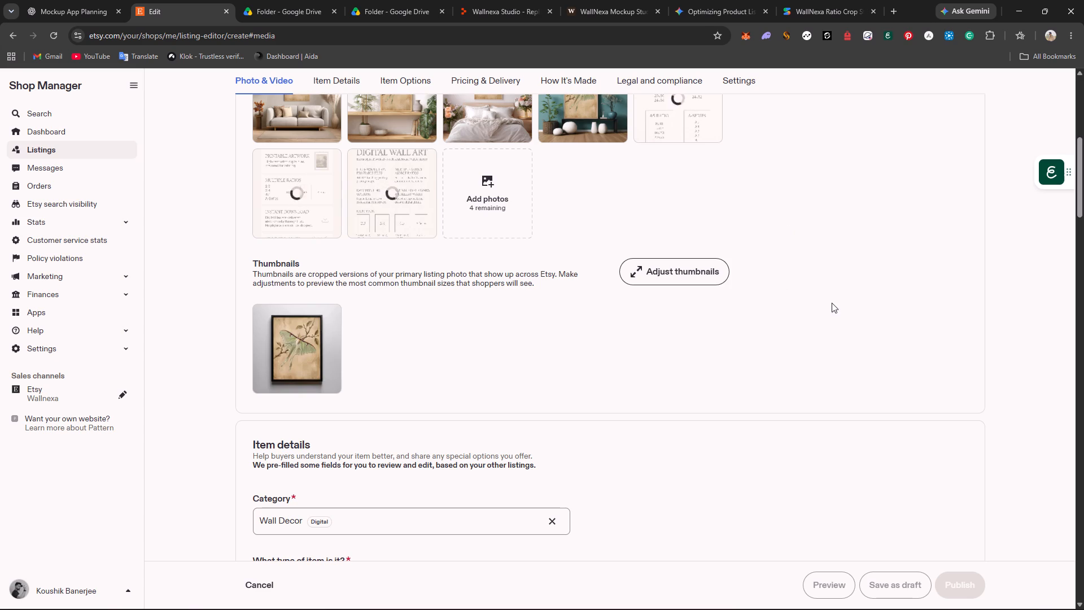
pyautogui.scroll(5, 737, 288)
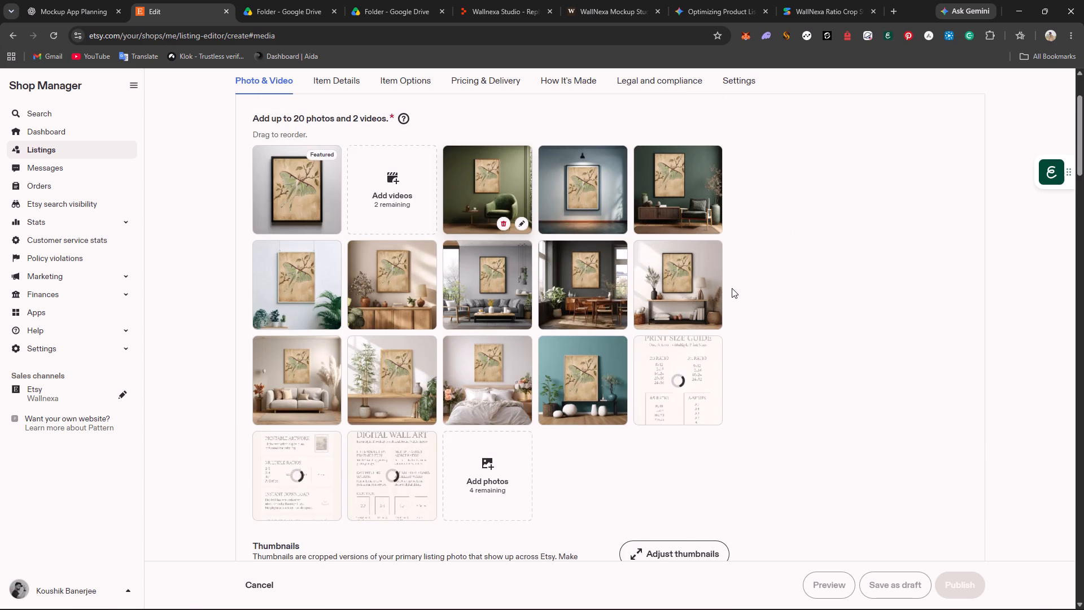
pyautogui.scroll(-17, 728, 290)
pyautogui.scroll(8, 728, 294)
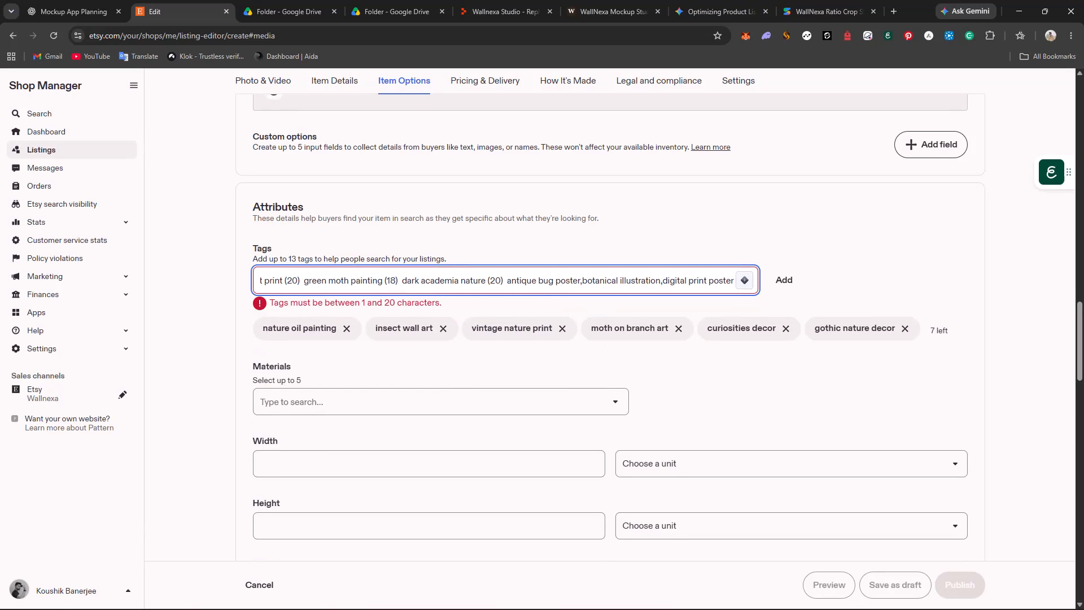
# Replace the character count after "dark academia nature" with a comma in the Tags field text.
pyautogui.press('Left')
pyautogui.press('Left')
pyautogui.press('Left')
pyautogui.press('Left')
pyautogui.press('Left')
pyautogui.press('Left')
pyautogui.press('Left')
pyautogui.press('Left')
pyautogui.press('Left')
pyautogui.press('Left')
pyautogui.press('Left')
pyautogui.press('Left')
pyautogui.press('Left')
pyautogui.press('Left')
pyautogui.press('Left')
pyautogui.press('Left')
pyautogui.press('Left')
pyautogui.press('Left')
pyautogui.press('Left')
pyautogui.press('Left')
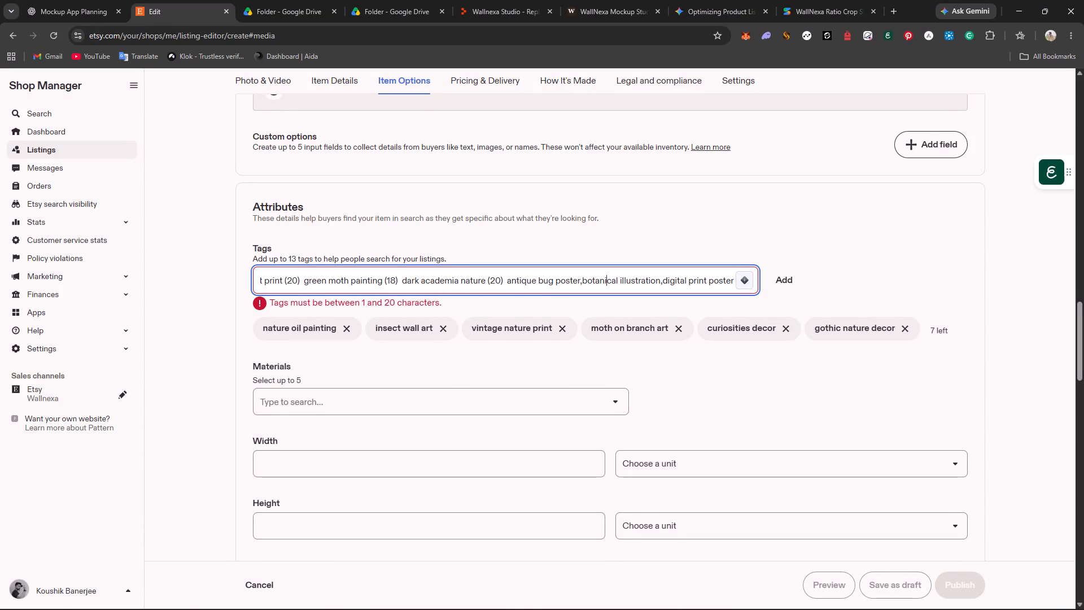
pyautogui.press('Left')
pyautogui.press('BackSpace')
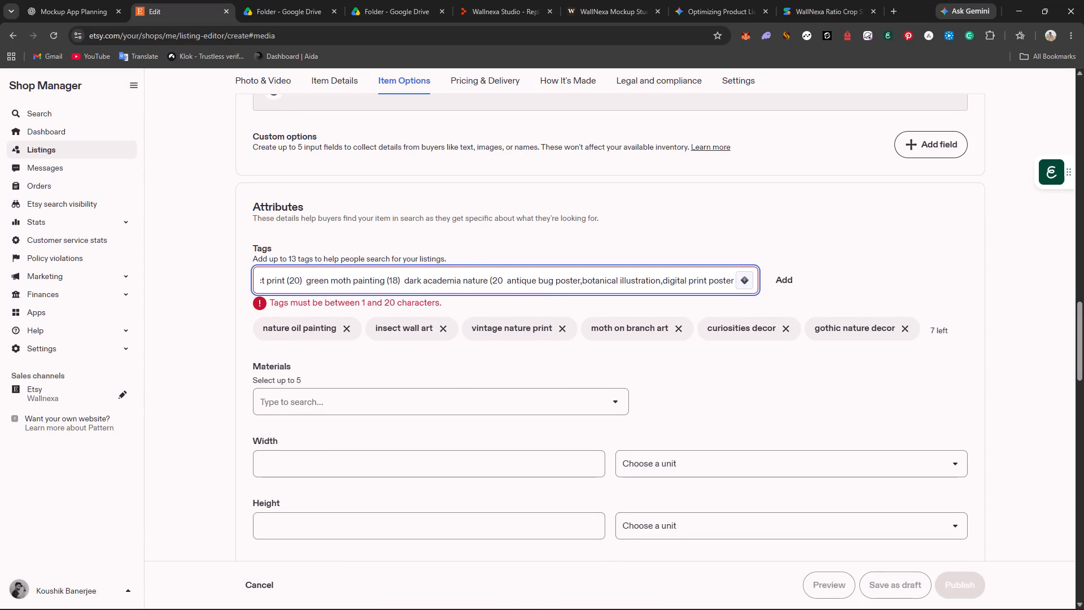
pyautogui.press('BackSpace')
pyautogui.press('BackSpace')
pyautogui.press('BackSpace')
pyautogui.press(',')
# Replace the character count after "green moth painting" with a comma in the Tags field text.
pyautogui.press('Left')
pyautogui.press('Left')
pyautogui.press('Left')
pyautogui.press('Left')
pyautogui.press('Left')
pyautogui.press('Left')
pyautogui.press('Left')
pyautogui.press('Left')
pyautogui.press('Left')
pyautogui.press('Left')
pyautogui.press('Left')
pyautogui.press('Left')
pyautogui.press('Left')
pyautogui.press('Left')
pyautogui.press('Left')
pyautogui.press('Left')
pyautogui.press('Left')
pyautogui.press('Left')
pyautogui.press('Left')
pyautogui.press('Left')
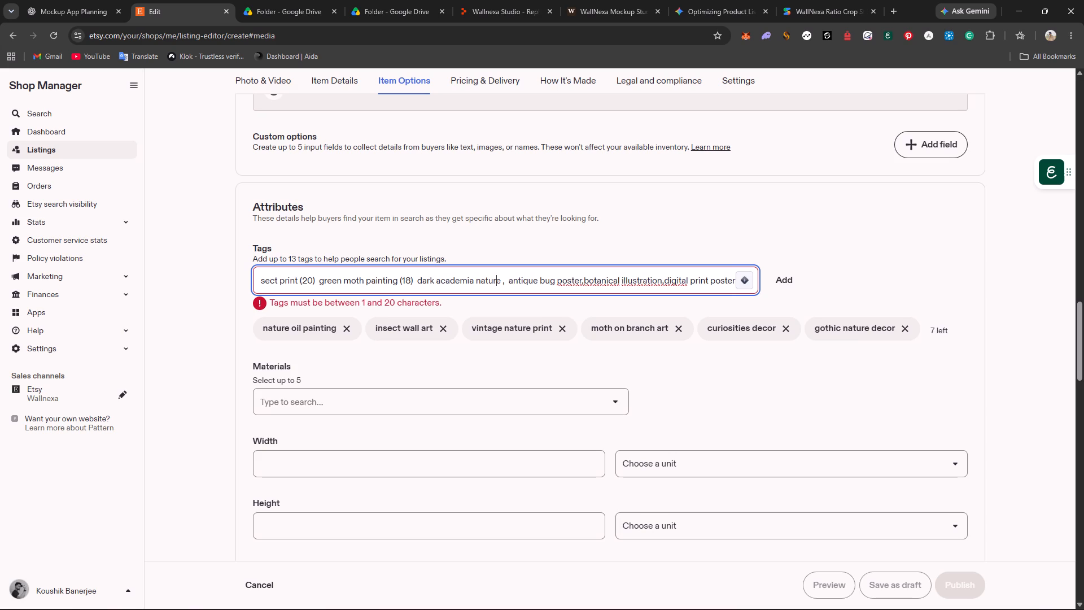
pyautogui.press('Left')
pyautogui.press('Left')
pyautogui.press('BackSpace')
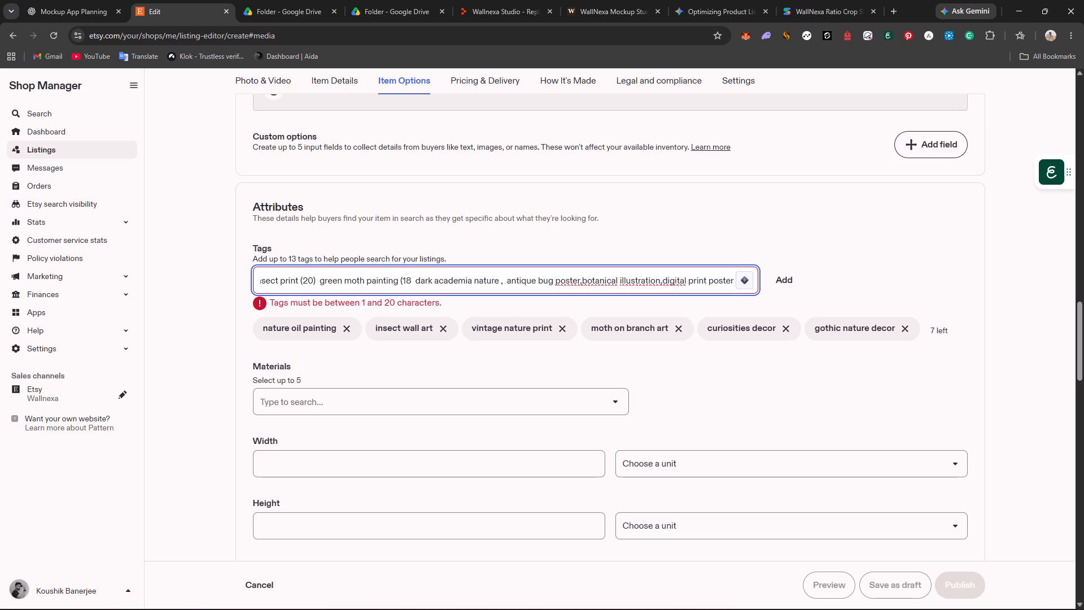
pyautogui.press('BackSpace')
pyautogui.press('BackSpace')
pyautogui.press('BackSpace')
pyautogui.press(',')
# Replace the character count after "vintage insect print" with a comma and submit the tag text.
pyautogui.press('Left')
pyautogui.press('Left')
pyautogui.press('Left')
pyautogui.press('Left')
pyautogui.press('Left')
pyautogui.press('Left')
pyautogui.press('Left')
pyautogui.press('Left')
pyautogui.press('Left')
pyautogui.press('Left')
pyautogui.press('Left')
pyautogui.press('Left')
pyautogui.press('Left')
pyautogui.press('Left')
pyautogui.press('Left')
pyautogui.press('Left')
pyautogui.press('Left')
pyautogui.press('Left')
pyautogui.press('Left')
pyautogui.press('Left')
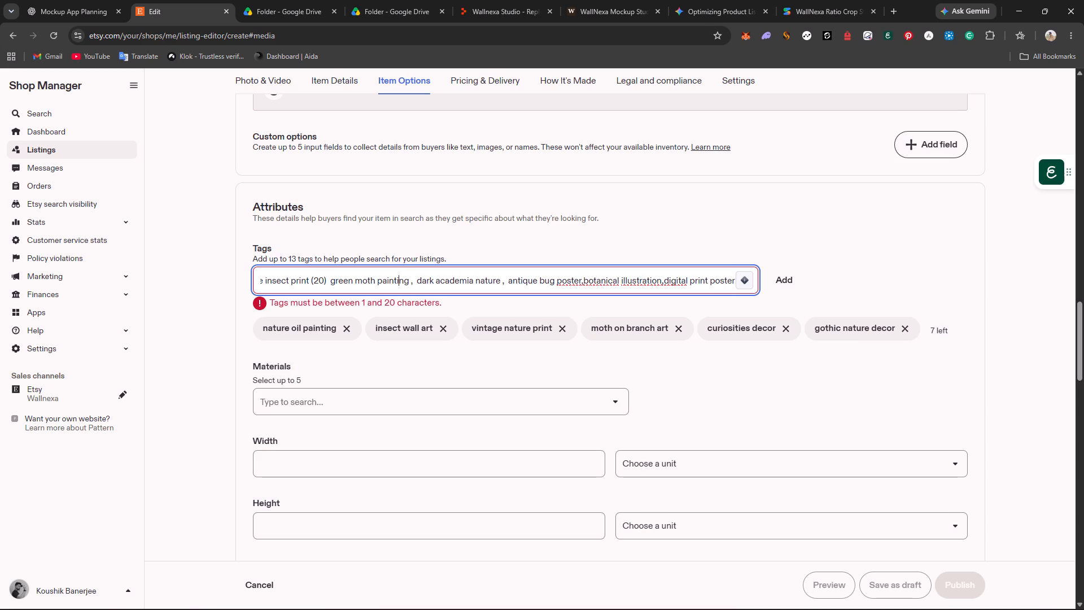
pyautogui.press('Left')
pyautogui.press('BackSpace')
pyautogui.press('BackSpace')
pyautogui.press('BackSpace')
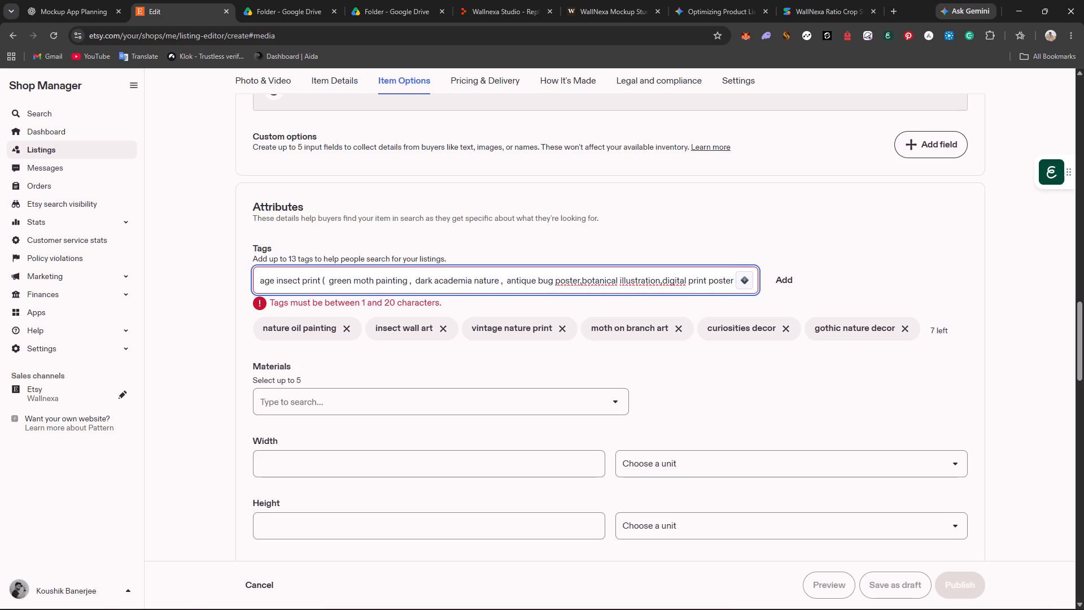
pyautogui.press('BackSpace')
pyautogui.press(',')
pyautogui.press('Return')
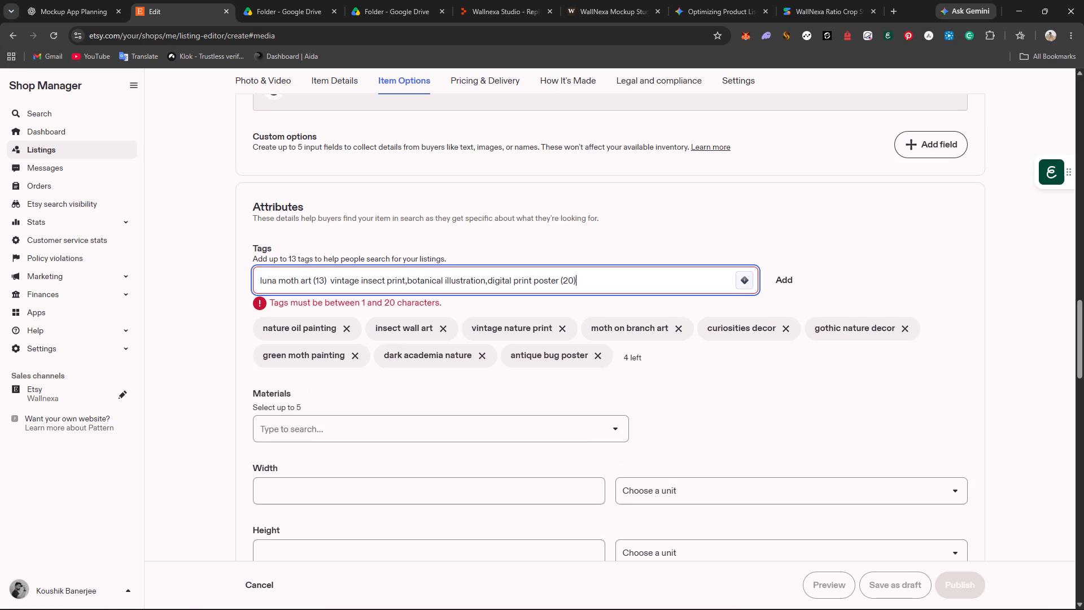
# Remove the character count after "digital print poster" and submit the tag text.
pyautogui.press('BackSpace')
pyautogui.press('BackSpace')
pyautogui.press('BackSpace')
pyautogui.press('BackSpace')
pyautogui.press('BackSpace')
pyautogui.press('Return')
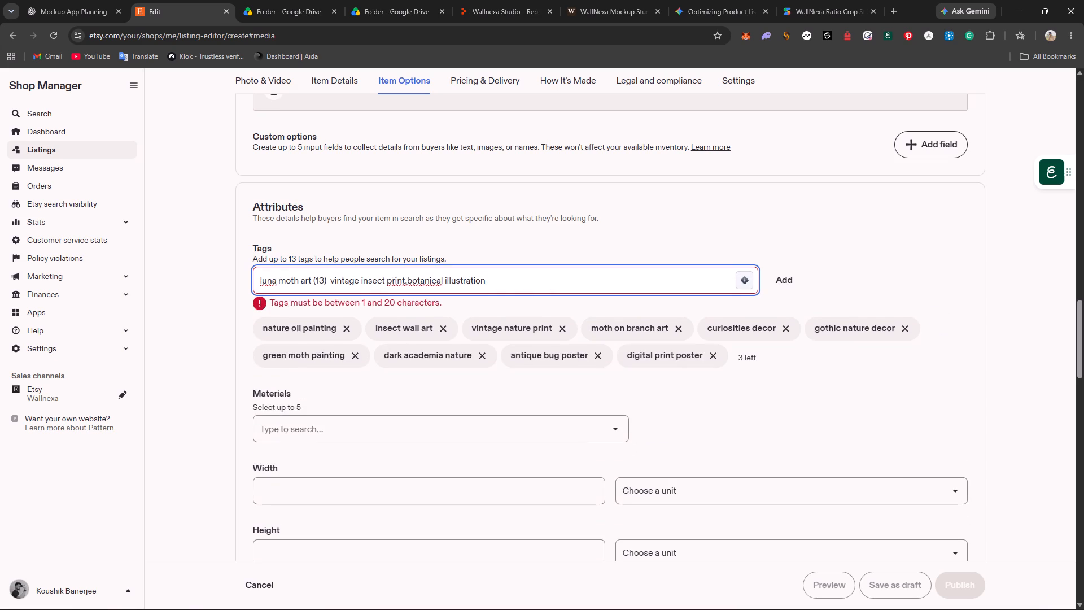
# Replace the character count after "luna moth art" with a comma and submit the tag text.
pyautogui.press('Left')
pyautogui.press('Left')
pyautogui.press('Left')
pyautogui.press('Left')
pyautogui.press('Left')
pyautogui.press('Left')
pyautogui.press('Left')
pyautogui.press('Left')
pyautogui.press('Left')
pyautogui.press('Left')
pyautogui.press('Left')
pyautogui.press('Left')
pyautogui.press('Left')
pyautogui.press('Left')
pyautogui.press('Left')
pyautogui.press('Left')
pyautogui.press('Left')
pyautogui.press('Left')
pyautogui.press('Left')
pyautogui.press('Left')
pyautogui.press('Left')
pyautogui.press('BackSpace')
pyautogui.press('BackSpace')
pyautogui.press('BackSpace')
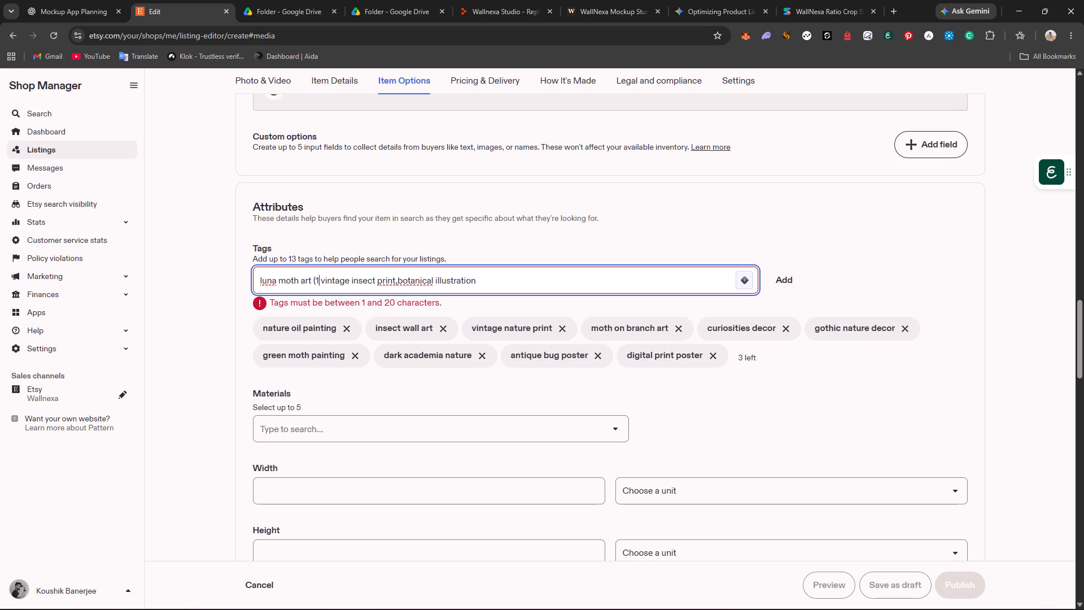
pyautogui.press('BackSpace')
pyautogui.press('BackSpace')
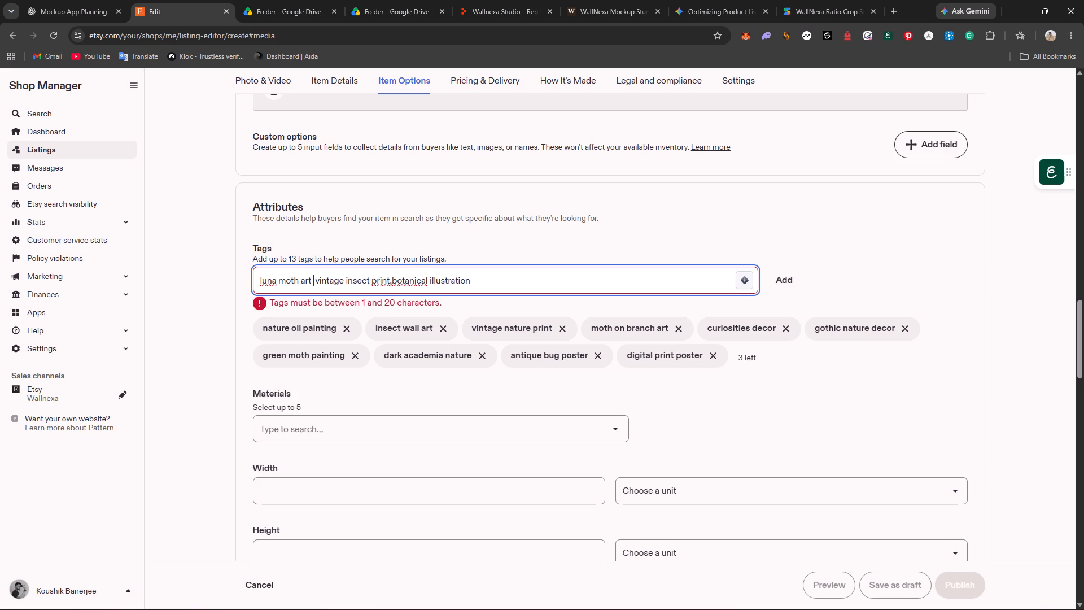
pyautogui.press(',')
pyautogui.press('Return')
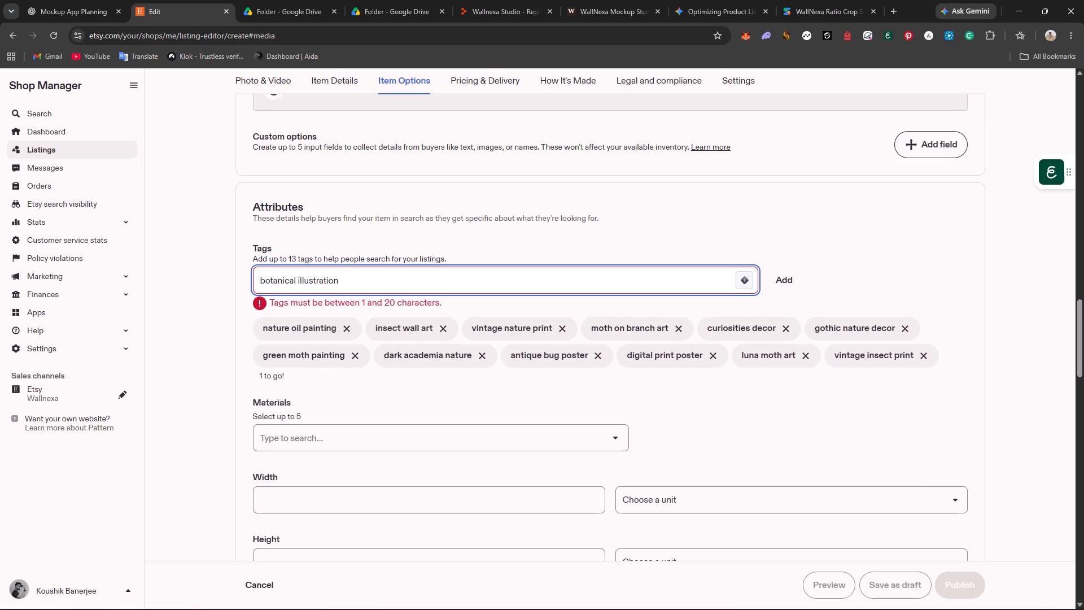
# Shorten the remaining "botanical illustration" text to "botanical" and add it as the last tag.
pyautogui.press('Return')
pyautogui.press('BackSpace')
pyautogui.press('BackSpace')
pyautogui.press('BackSpace')
pyautogui.press('BackSpace')
pyautogui.press('BackSpace')
pyautogui.press('BackSpace')
pyautogui.press('BackSpace')
pyautogui.press('BackSpace')
pyautogui.press('BackSpace')
pyautogui.press('BackSpace')
pyautogui.press('BackSpace')
pyautogui.press('BackSpace')
pyautogui.press('BackSpace')
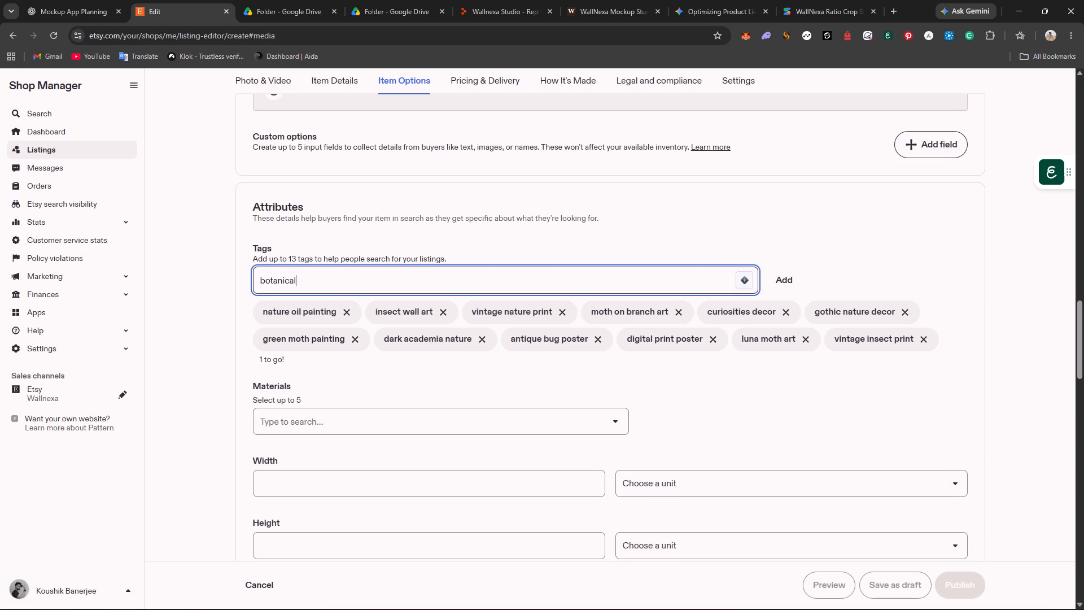
pyautogui.press('Return')
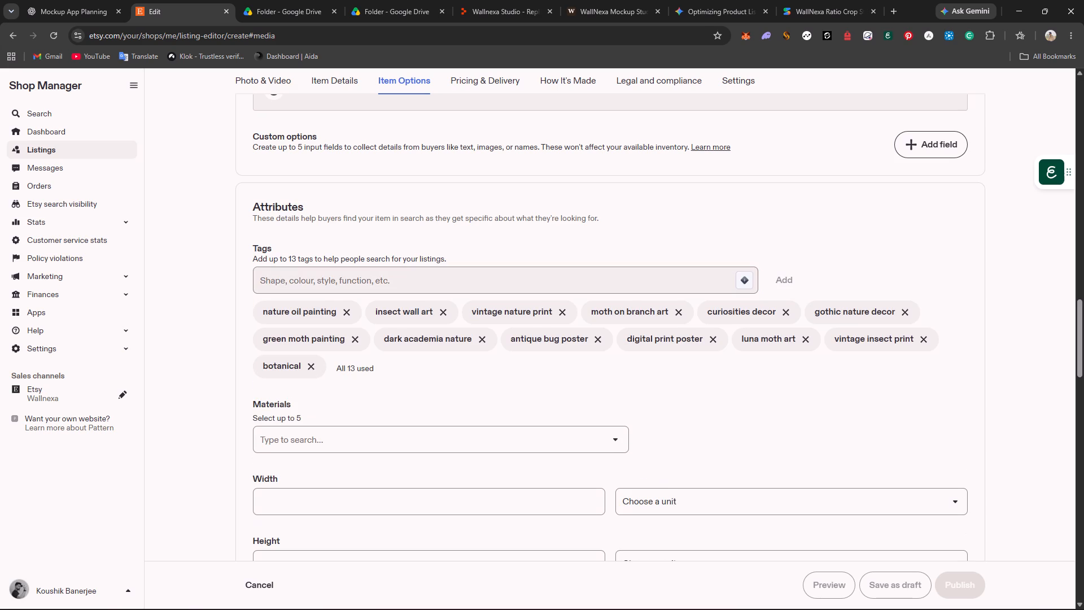
# Review the listing's photo uploads, title and digital file section.
pyautogui.scroll(8, 632, 176)
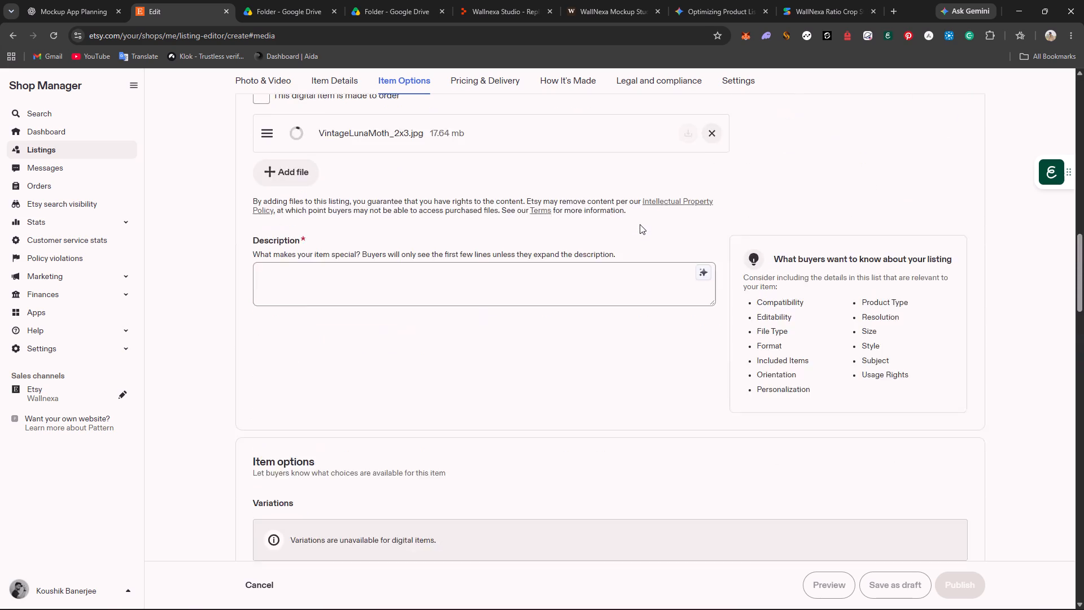
pyautogui.scroll(14, 640, 224)
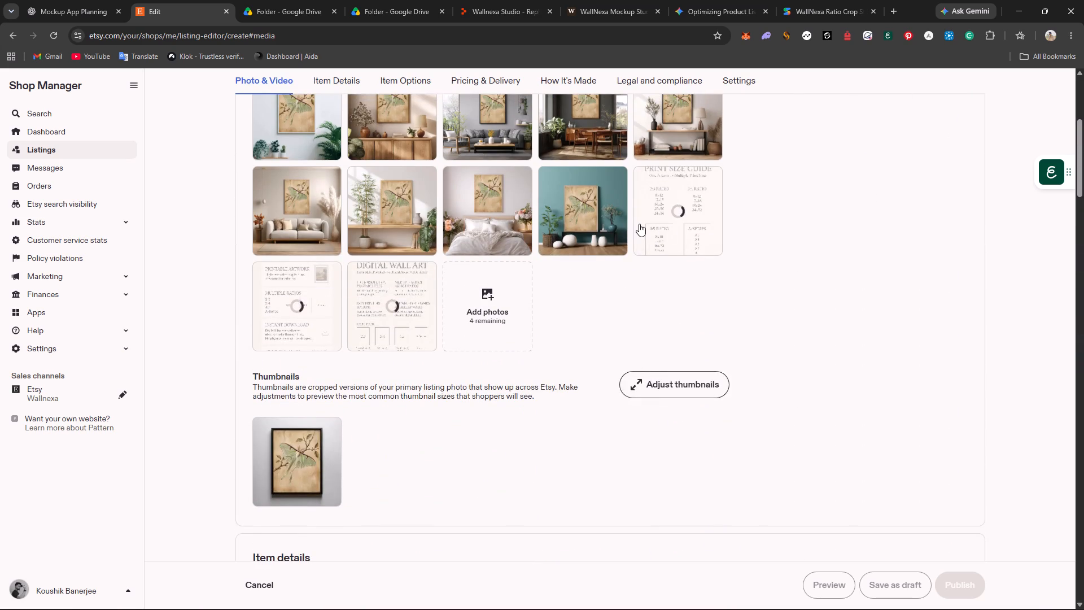
pyautogui.scroll(3, 803, 265)
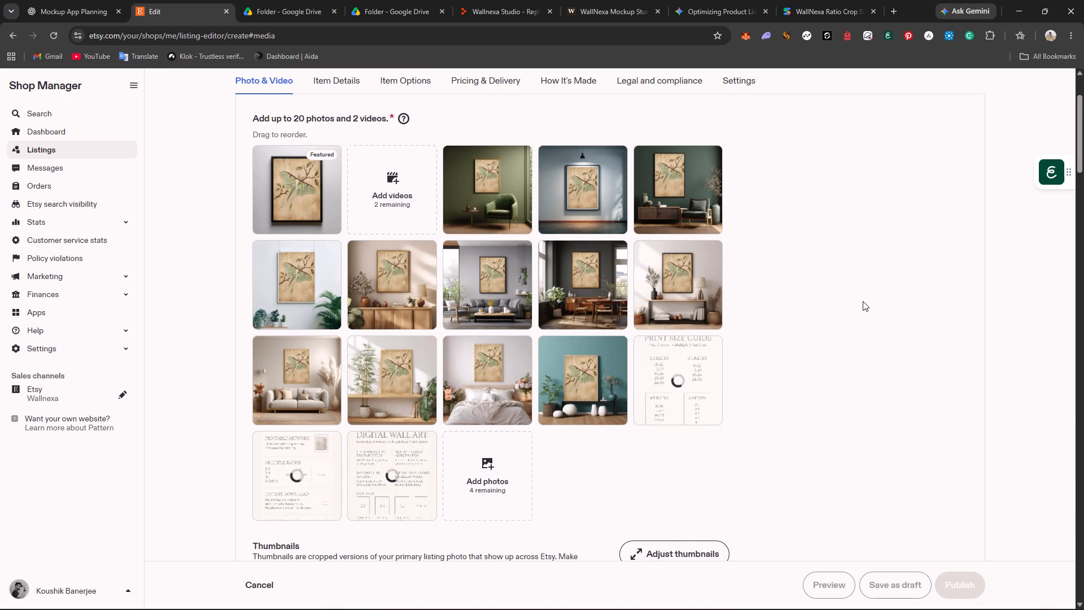
pyautogui.scroll(-15, 858, 302)
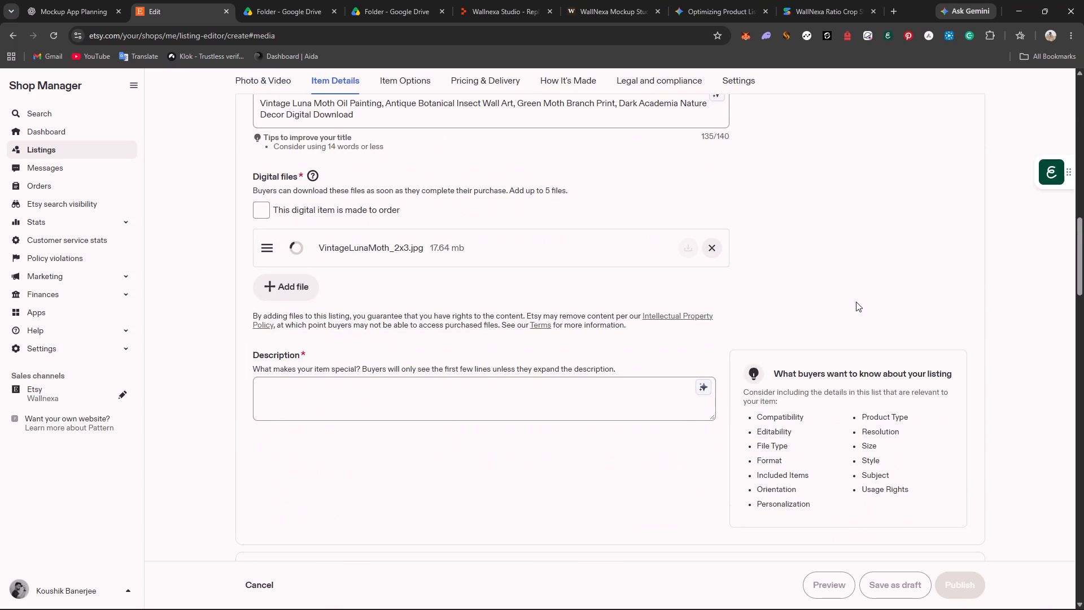
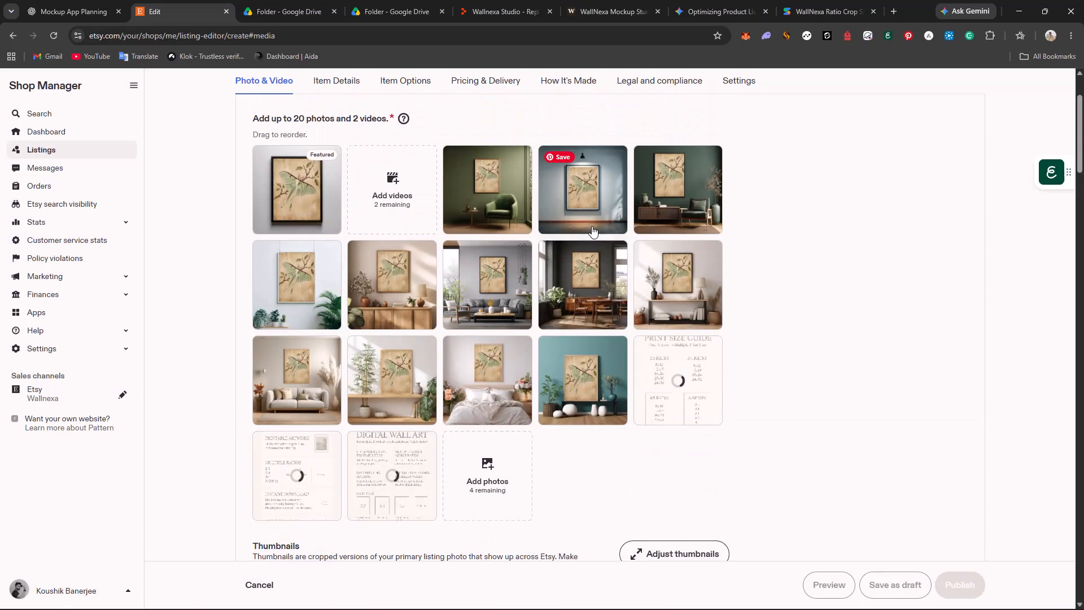
# Examine the upload progress of the listing photos and digital file, and look over the remaining listing sections.
pyautogui.scroll(4, 799, 252)
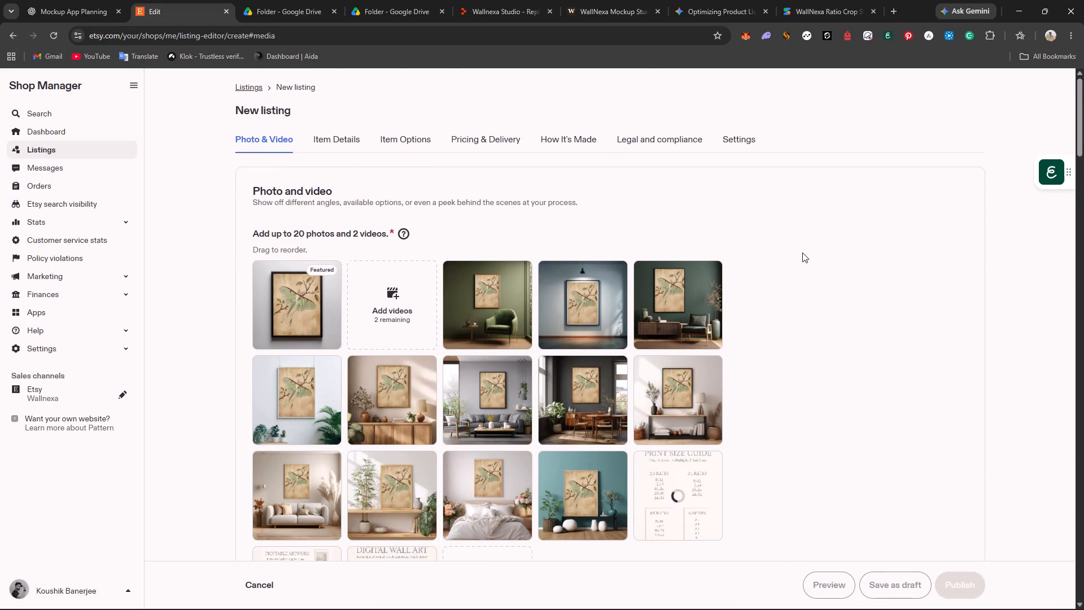
pyautogui.scroll(-9, 802, 252)
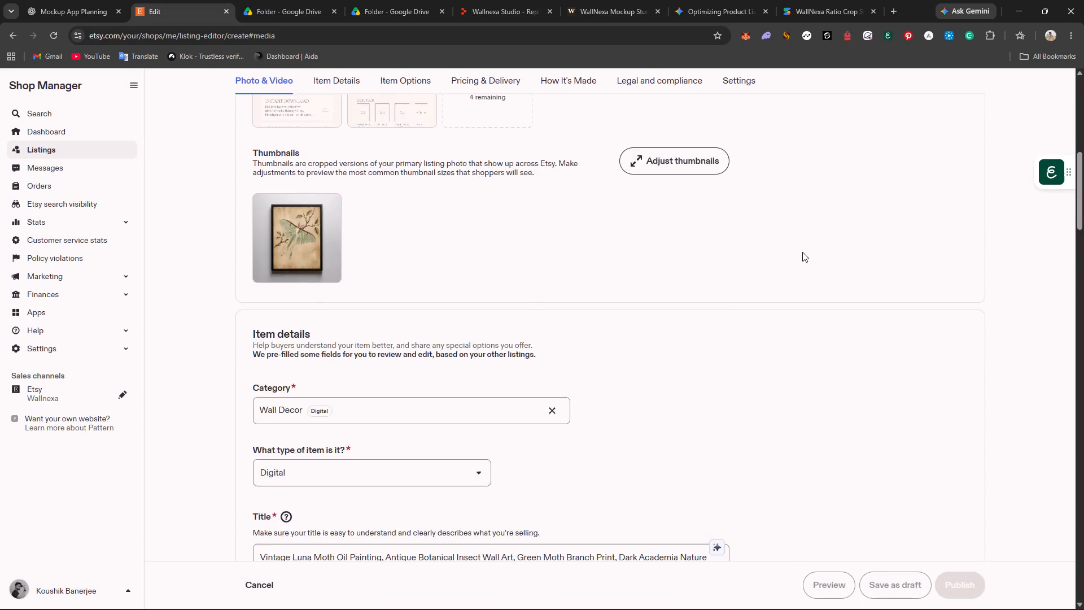
pyautogui.scroll(-8, 802, 252)
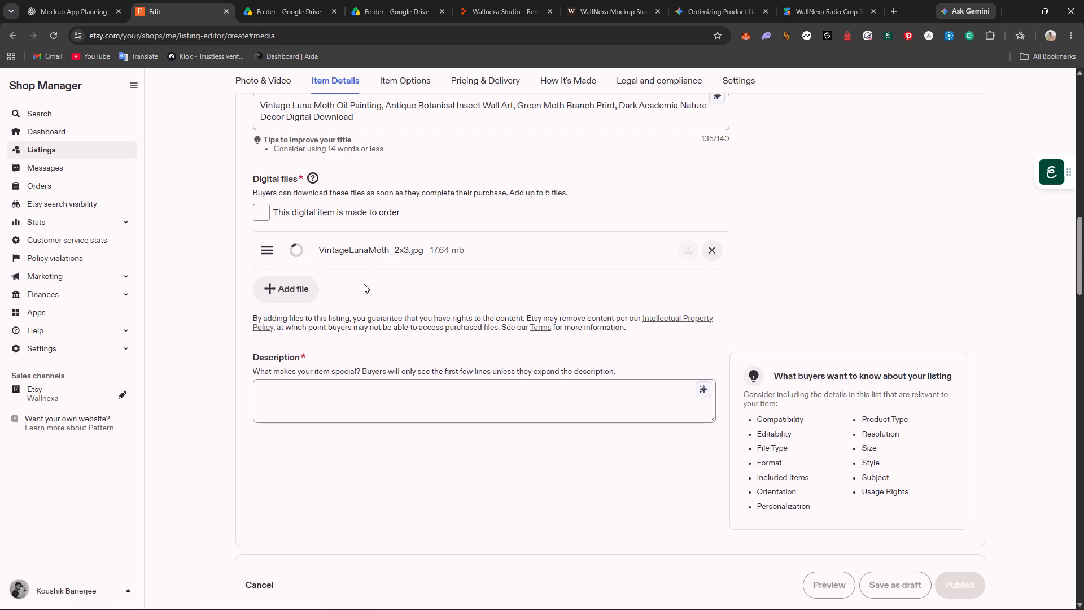
pyautogui.scroll(19, 364, 284)
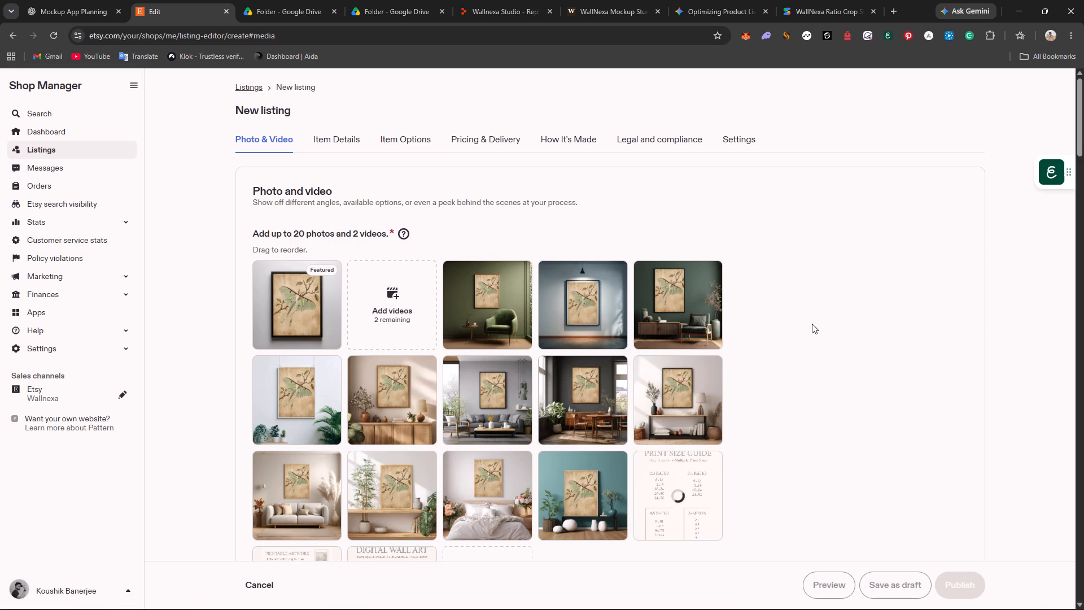
pyautogui.scroll(-3, 812, 324)
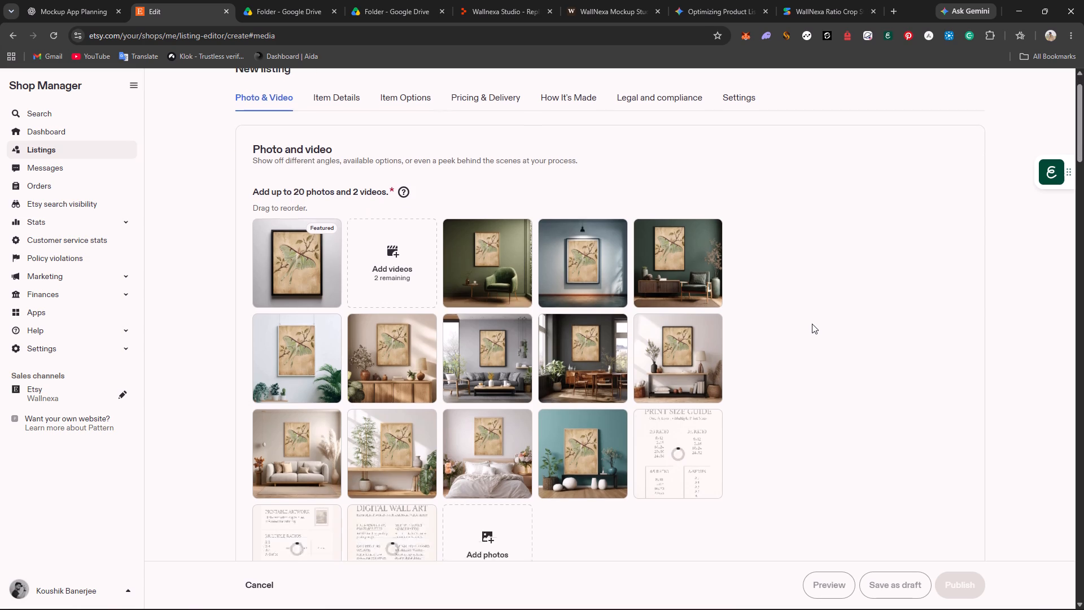
pyautogui.scroll(-13, 811, 324)
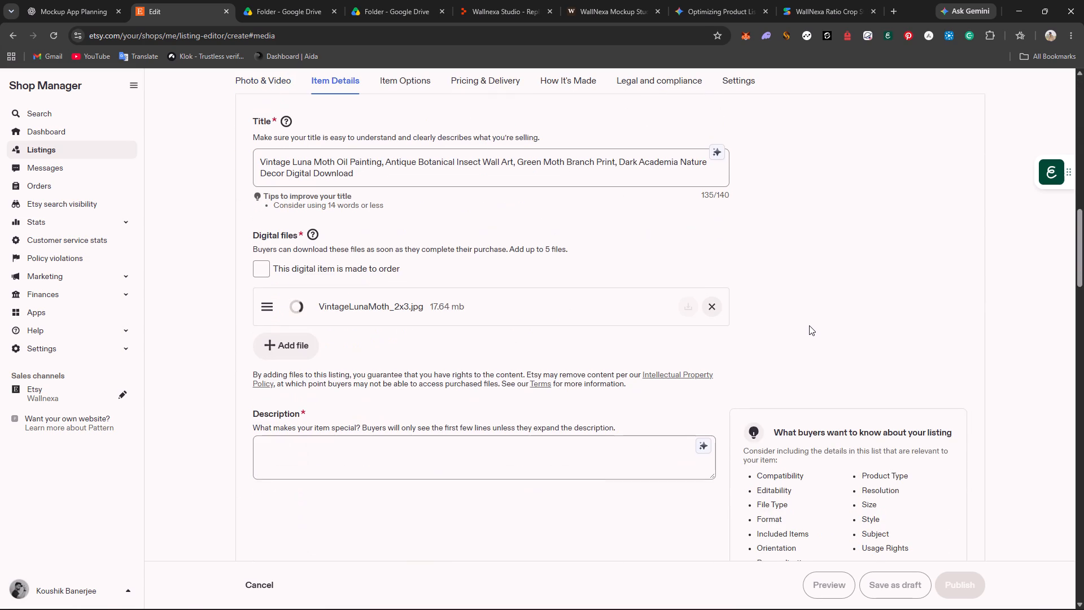
pyautogui.scroll(-16, 389, 347)
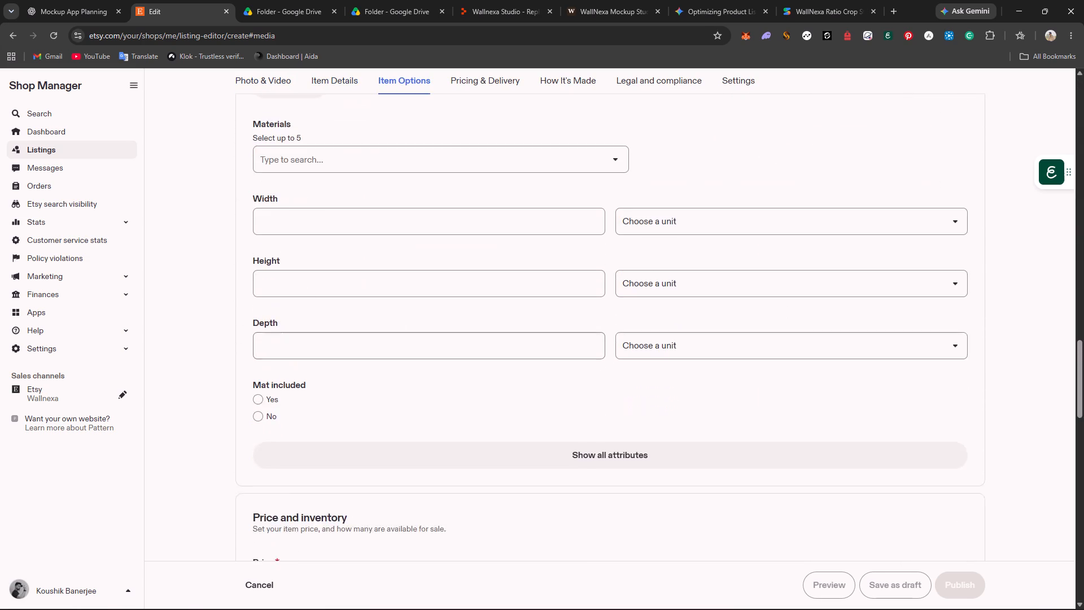
pyautogui.scroll(5, 423, 306)
pyautogui.scroll(18, 424, 306)
pyautogui.scroll(5, 423, 305)
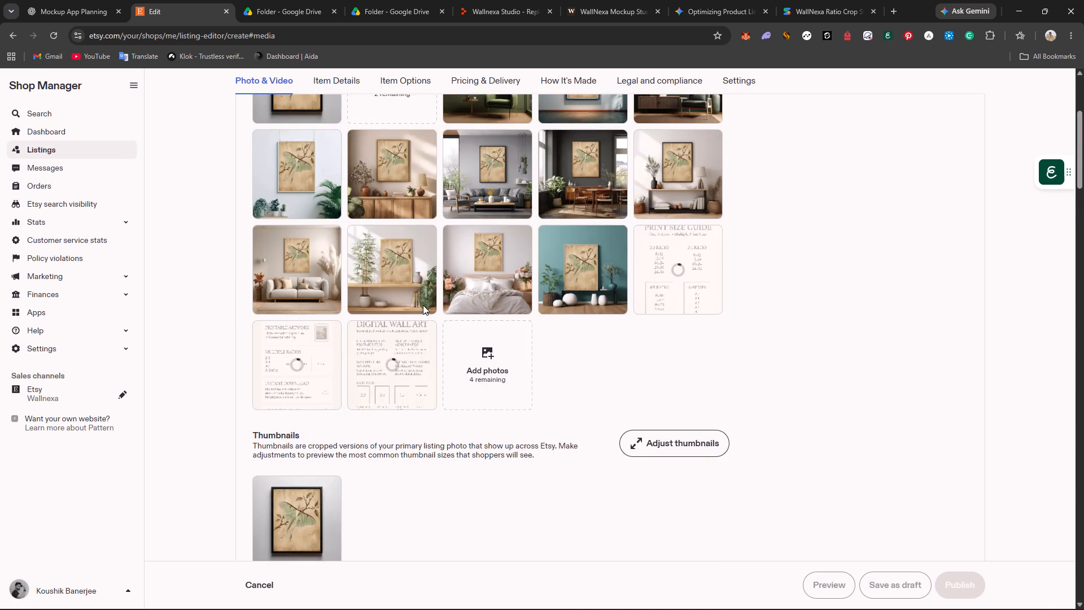
pyautogui.scroll(11, 423, 305)
# Duplicate the listing editor tab and open the shop's Listings page in the copy.
pyautogui.rightClick(170, 12)
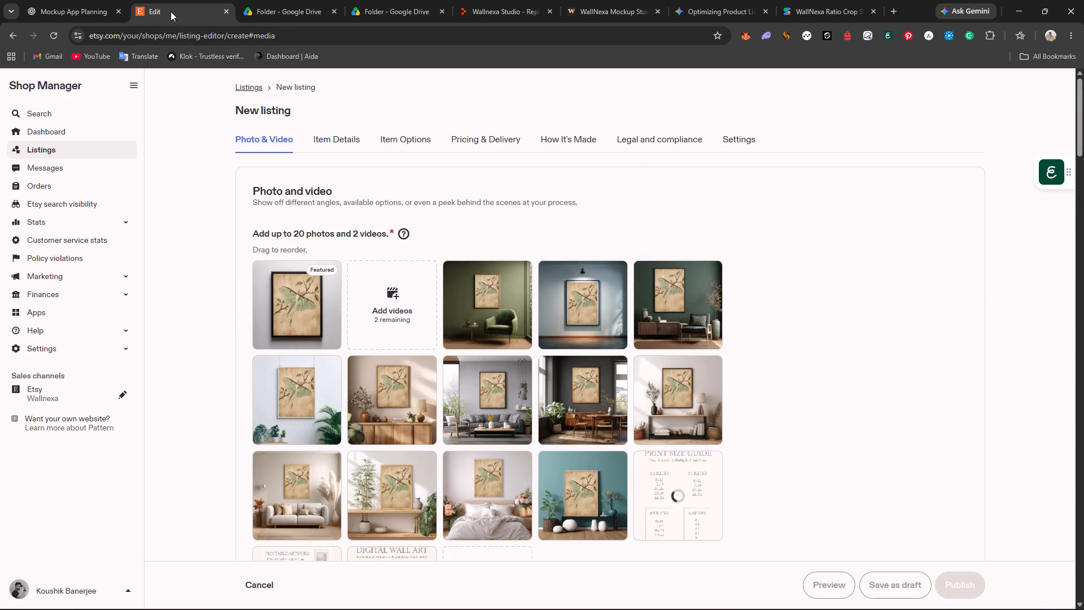
pyautogui.click(210, 112)
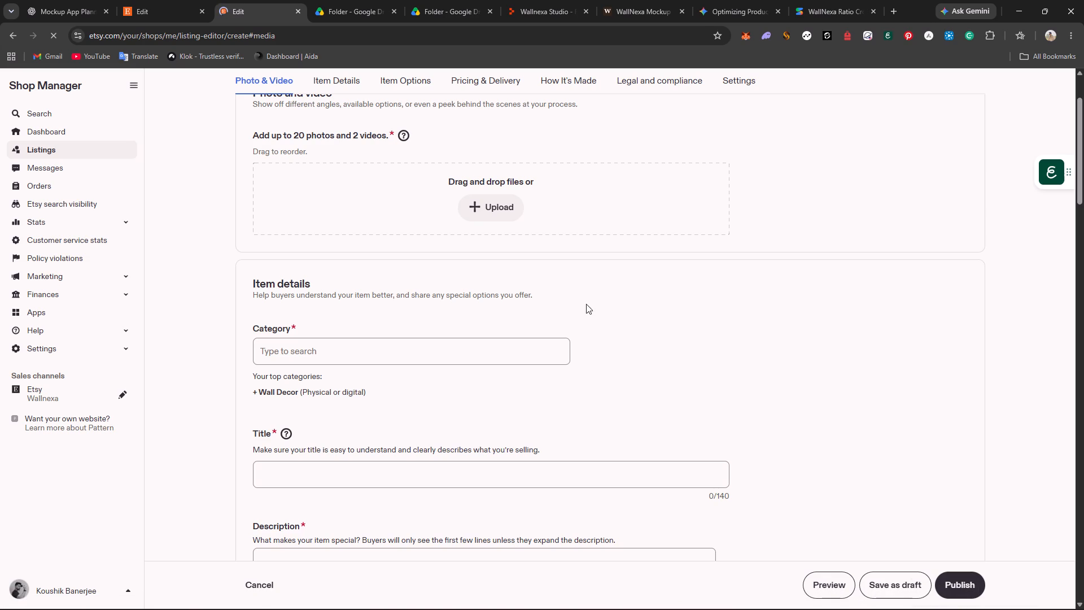
pyautogui.click(77, 134)
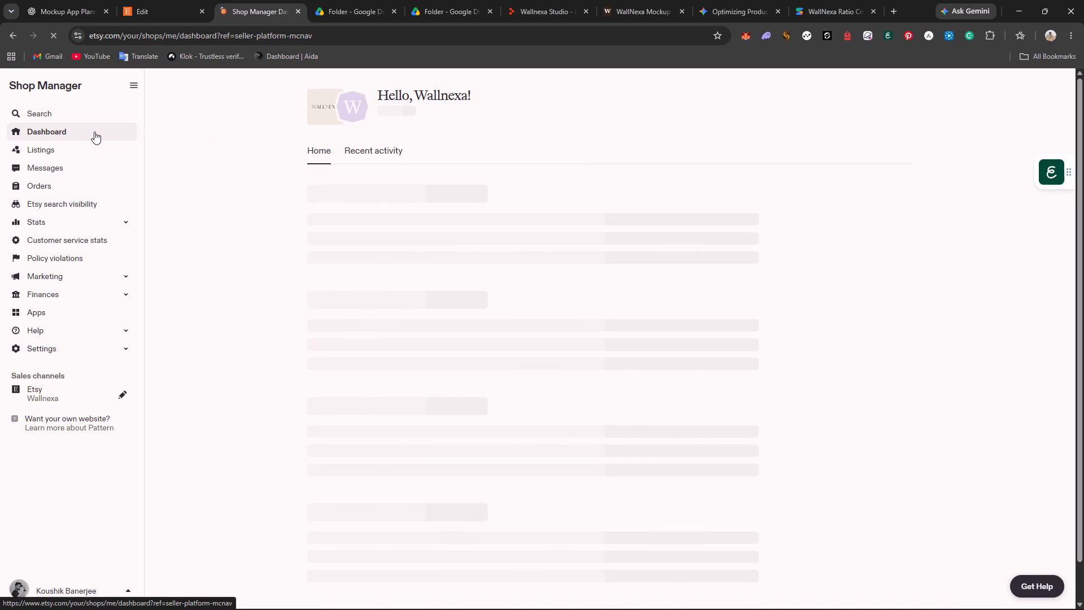
pyautogui.click(61, 118)
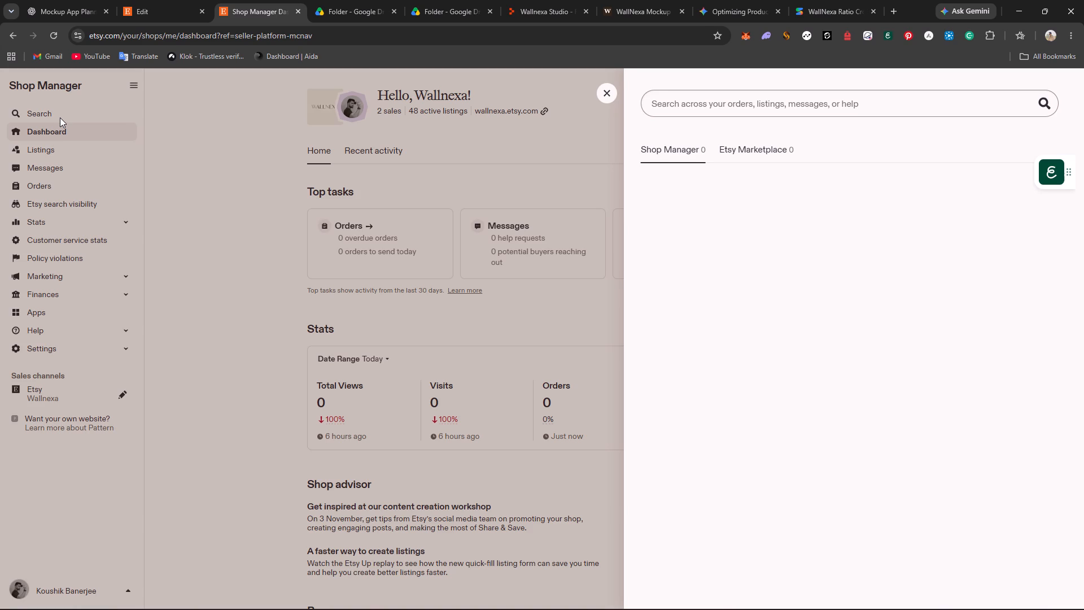
pyautogui.click(607, 95)
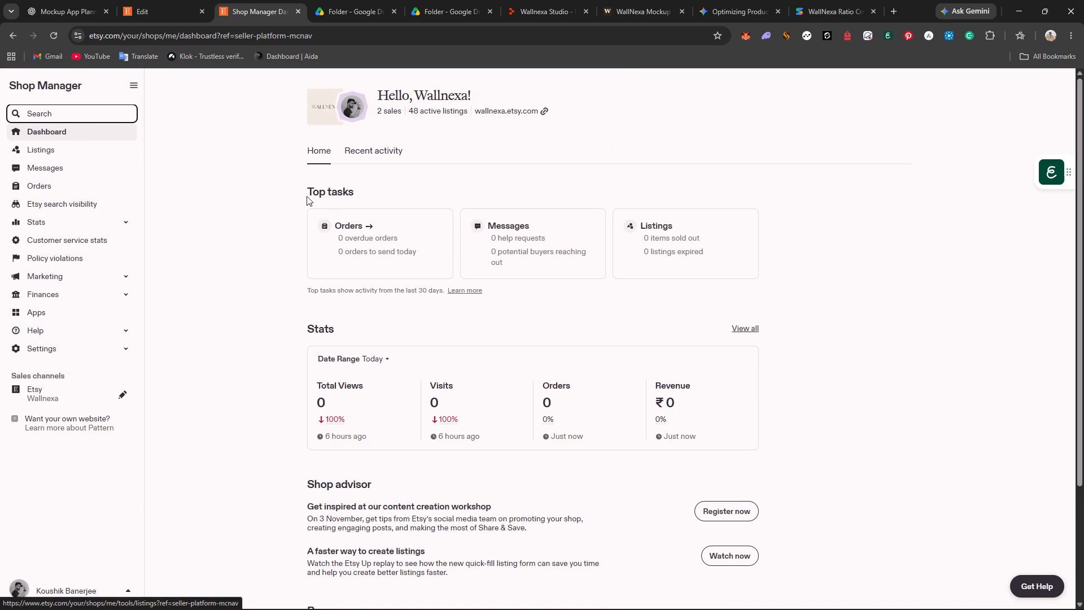
pyautogui.click(54, 151)
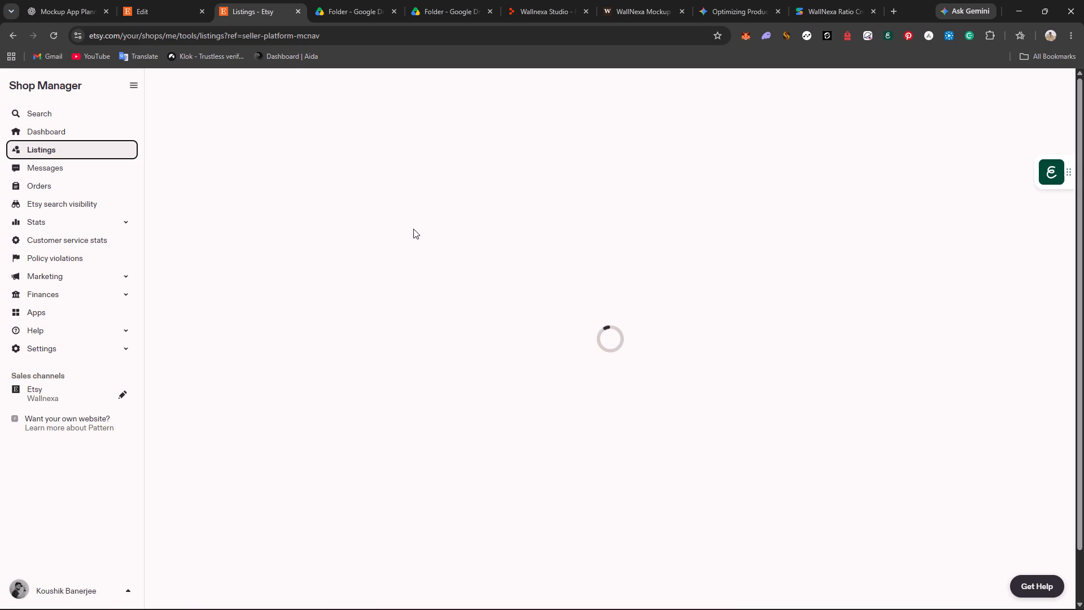
# Return to the new listing's editor and remove the VintageLunaMoth_2x3.jpg file from its digital files.
pyautogui.click(159, 4)
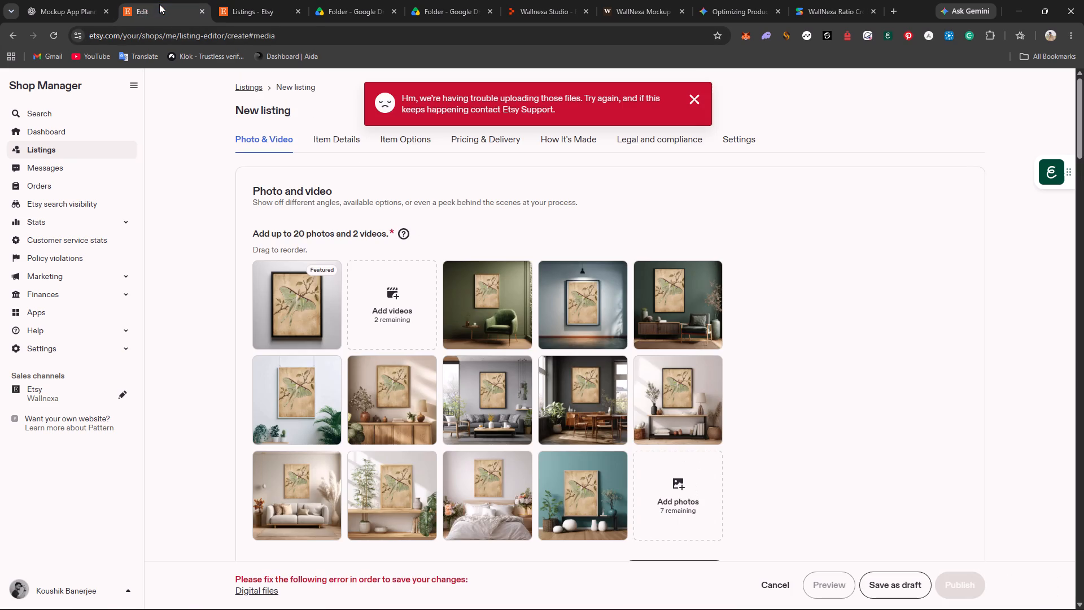
pyautogui.scroll(-10, 683, 312)
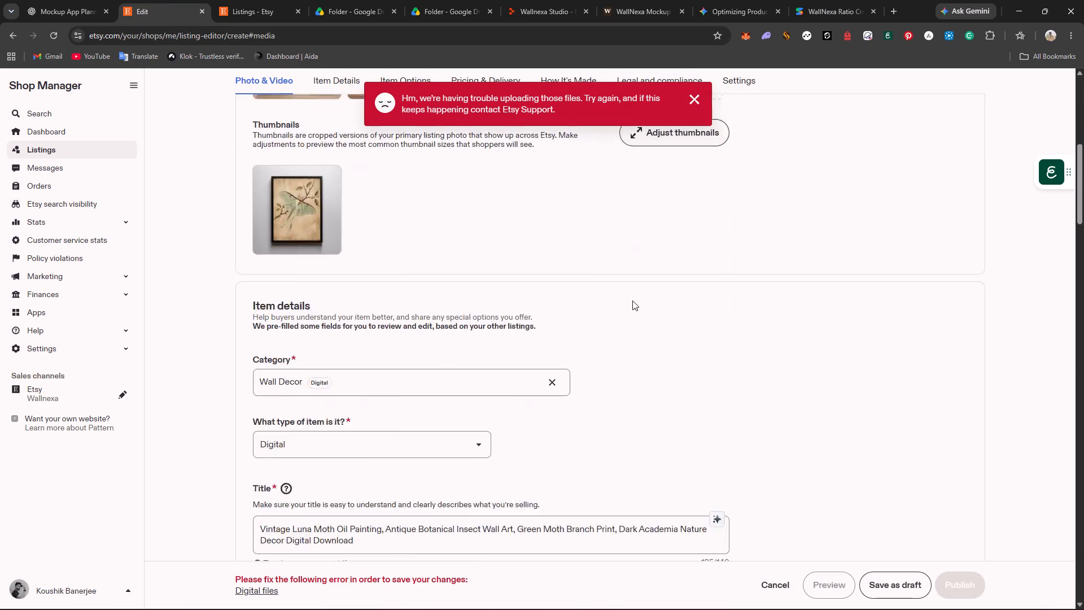
pyautogui.scroll(-6, 631, 299)
pyautogui.scroll(1, 553, 285)
pyautogui.click(712, 268)
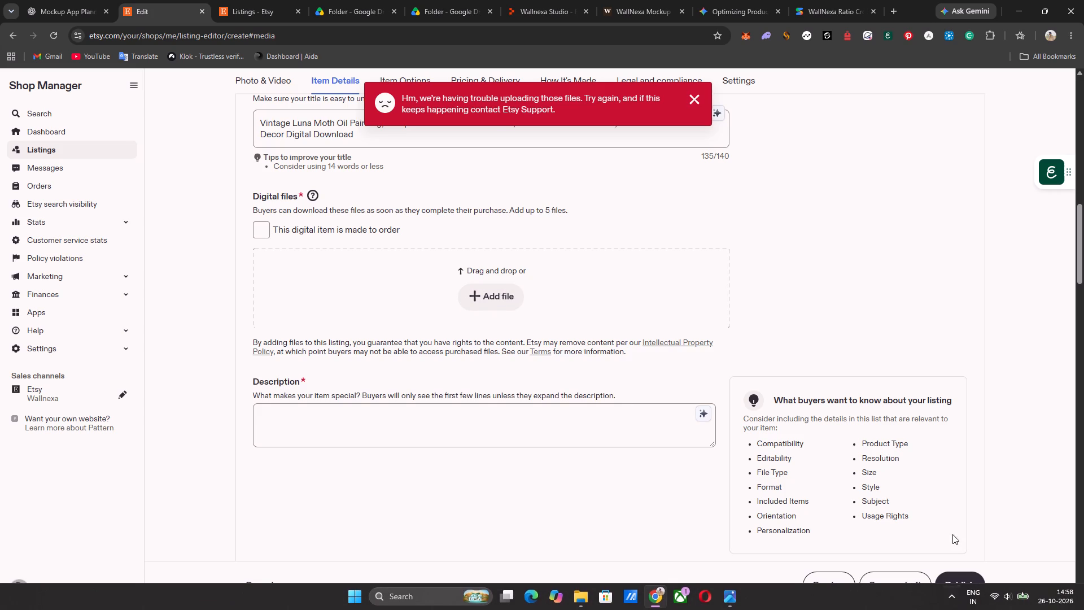
# Add the print size guide, printable artwork and digital wall art information images from the Downloads folder to the listing photos.
pyautogui.scroll(-1, 792, 473)
pyautogui.scroll(9, 674, 428)
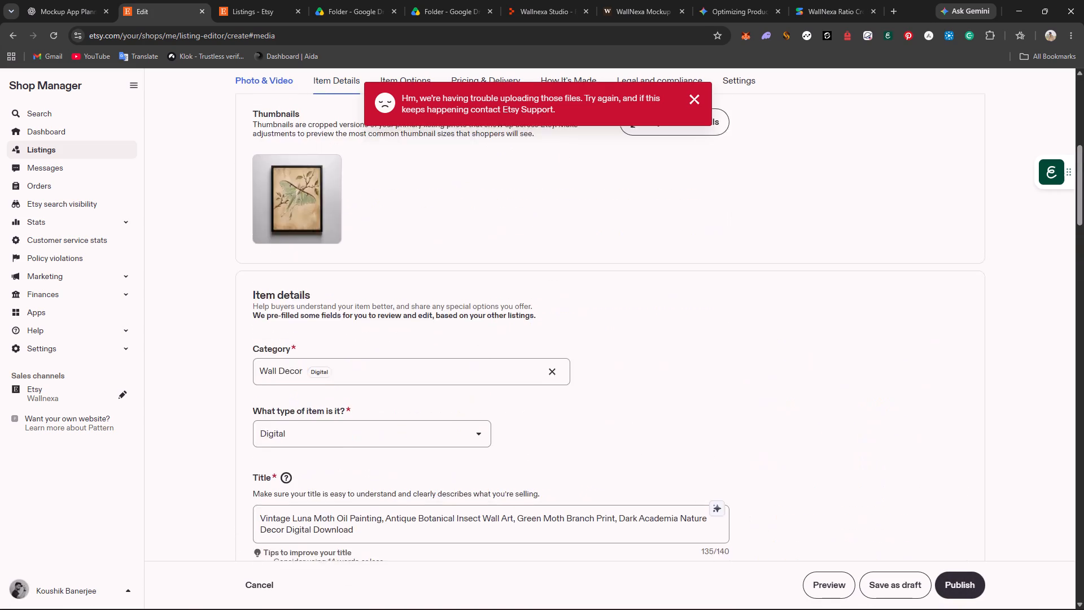
pyautogui.scroll(10, 617, 413)
pyautogui.scroll(-2, 613, 411)
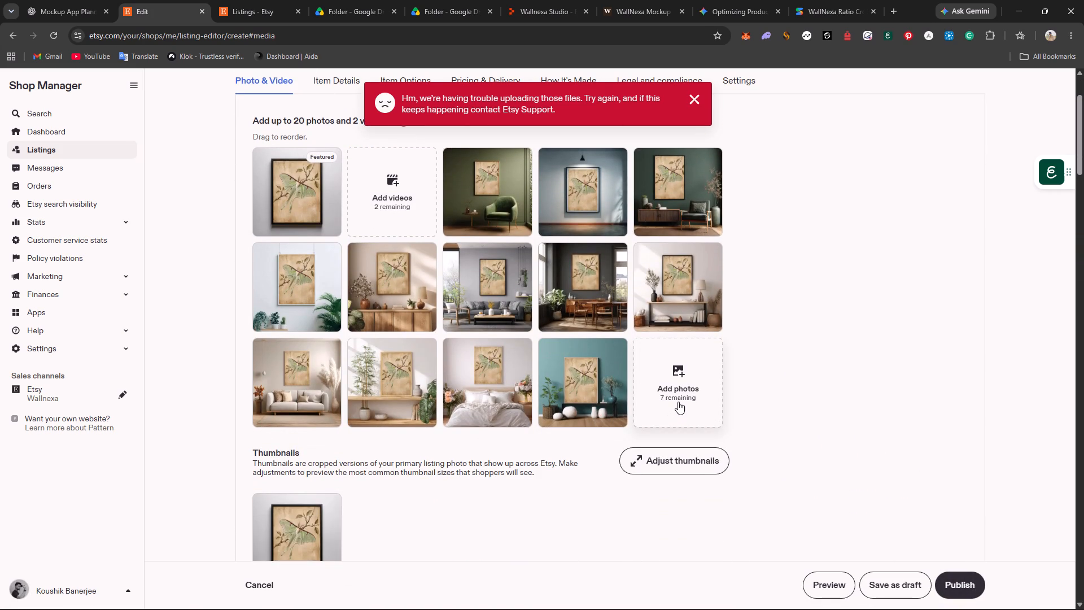
pyautogui.click(679, 399)
pyautogui.scroll(-1, 488, 329)
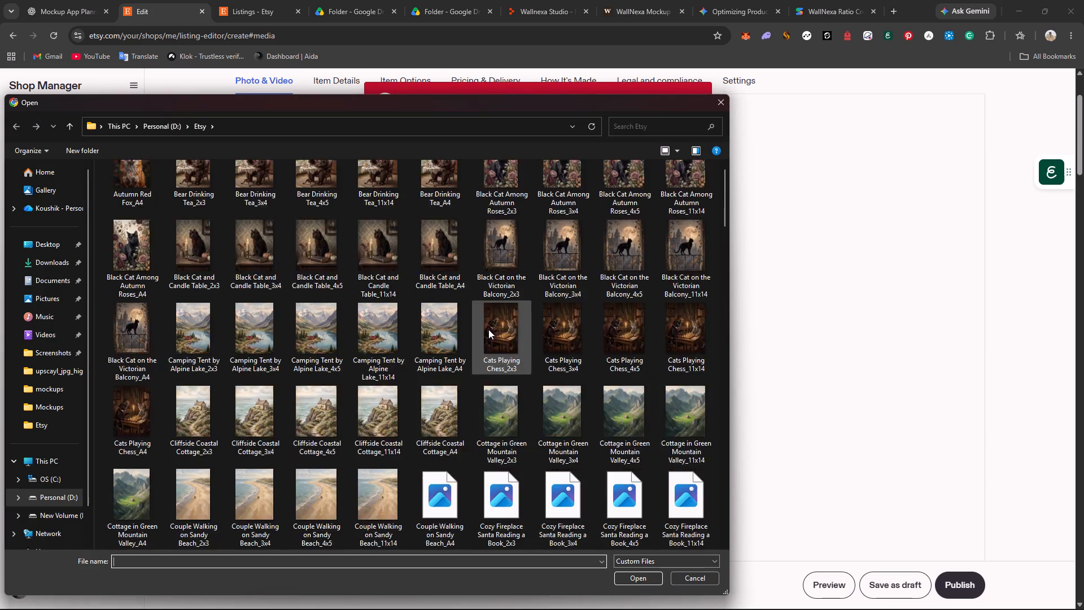
pyautogui.scroll(-5, 488, 329)
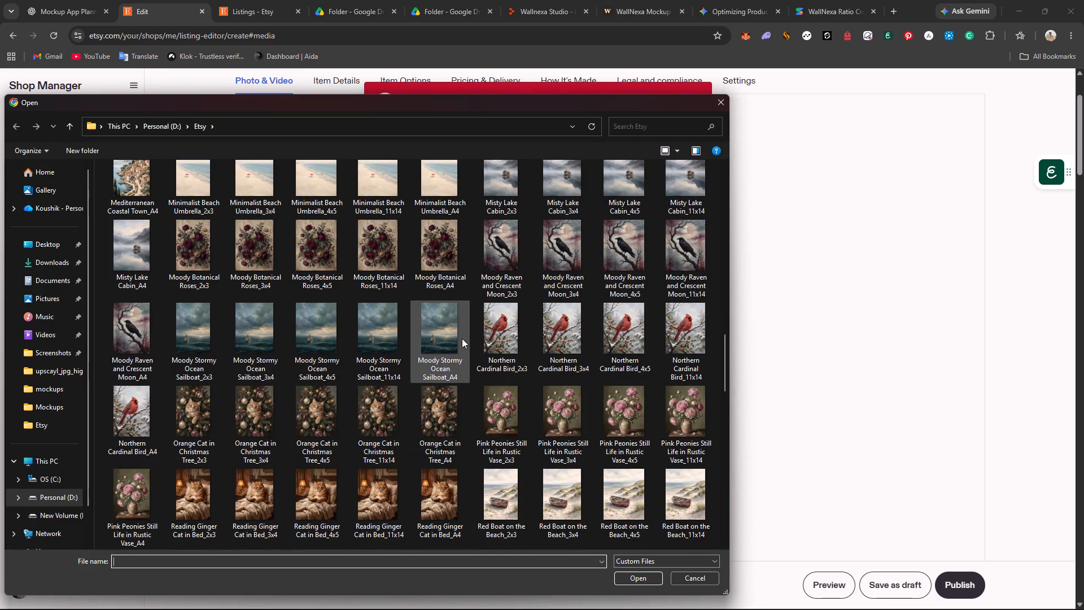
pyautogui.scroll(-2, 462, 339)
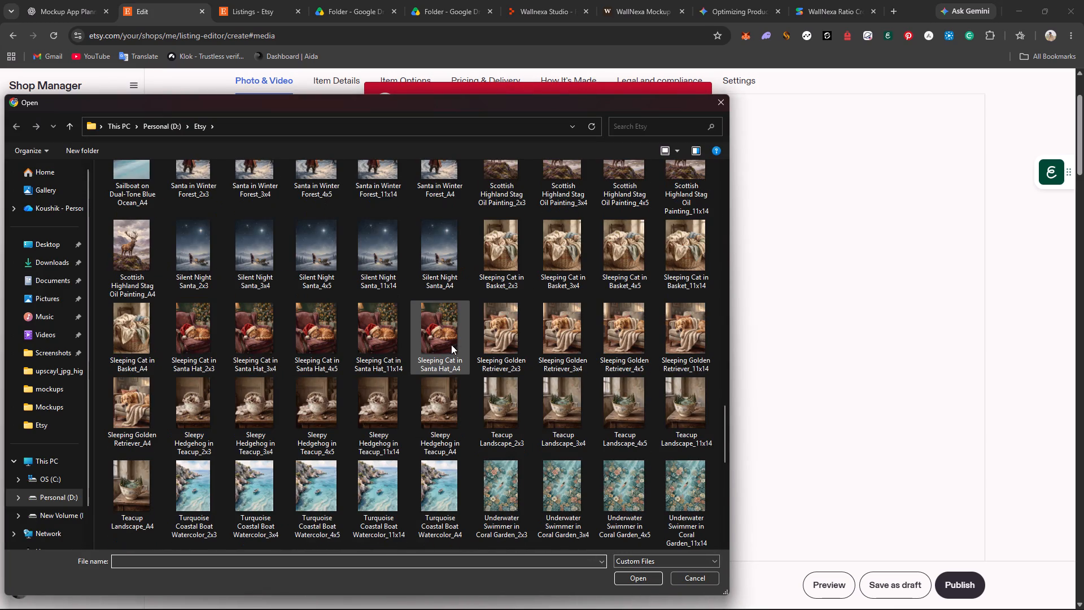
pyautogui.scroll(-2, 451, 345)
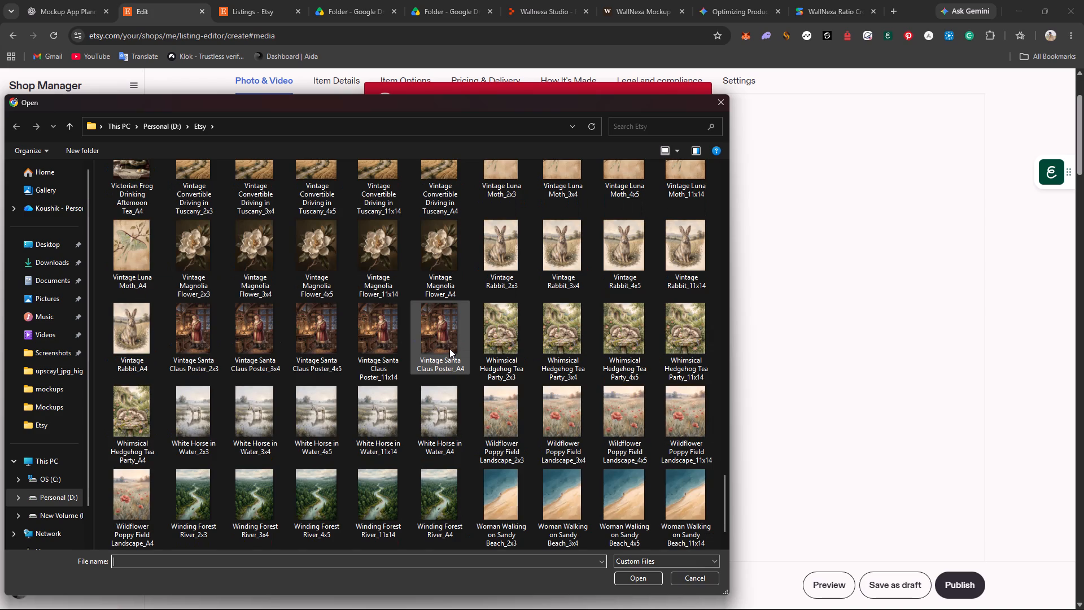
pyautogui.click(60, 263)
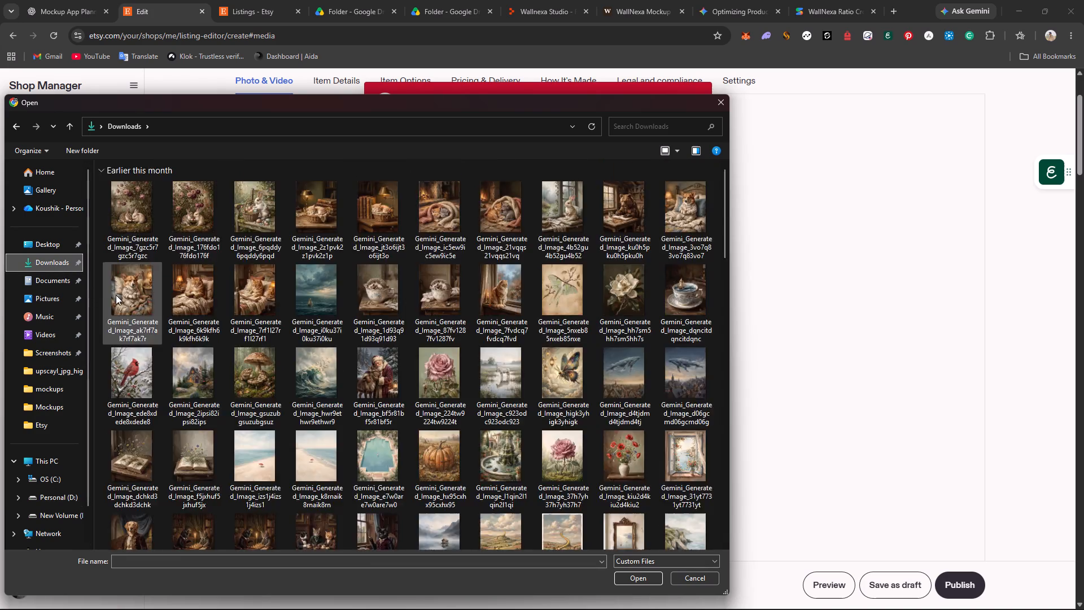
pyautogui.scroll(-5, 389, 334)
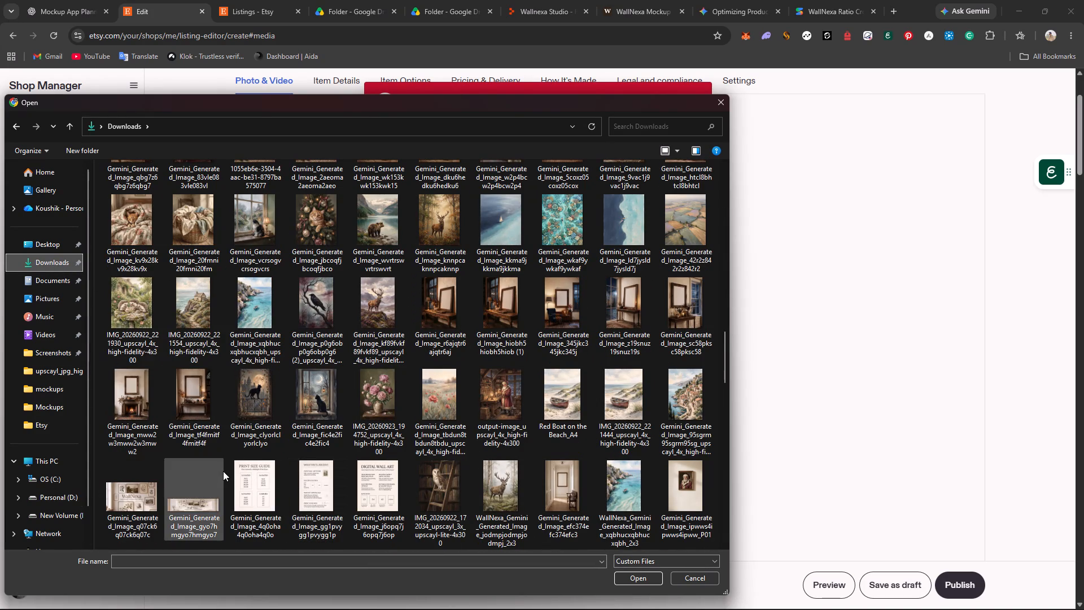
pyautogui.moveTo(224, 472); pyautogui.dragTo(259, 474)
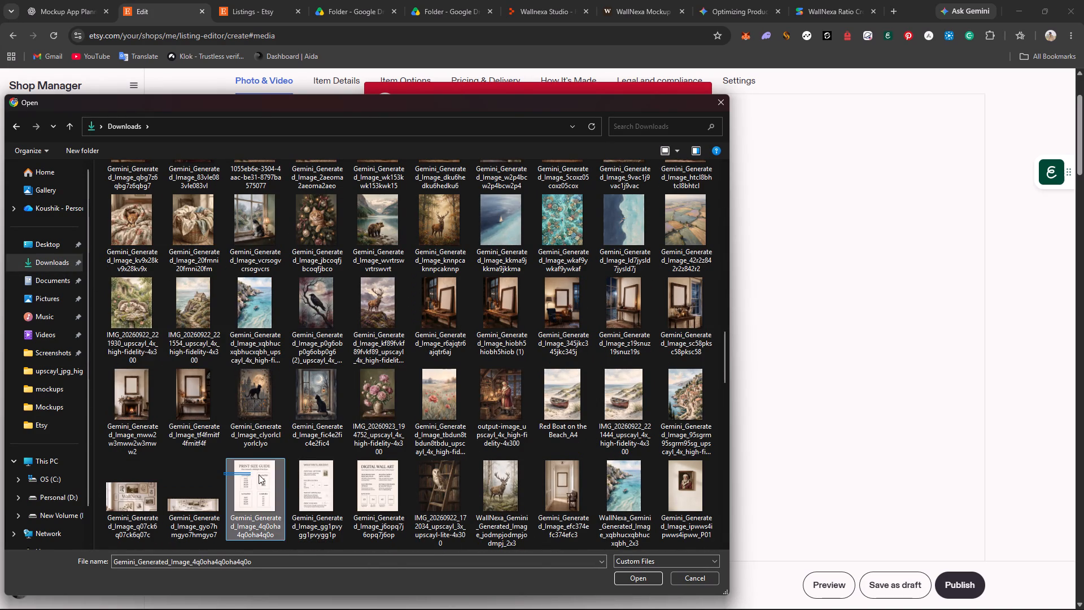
pyautogui.moveTo(259, 474); pyautogui.dragTo(374, 485)
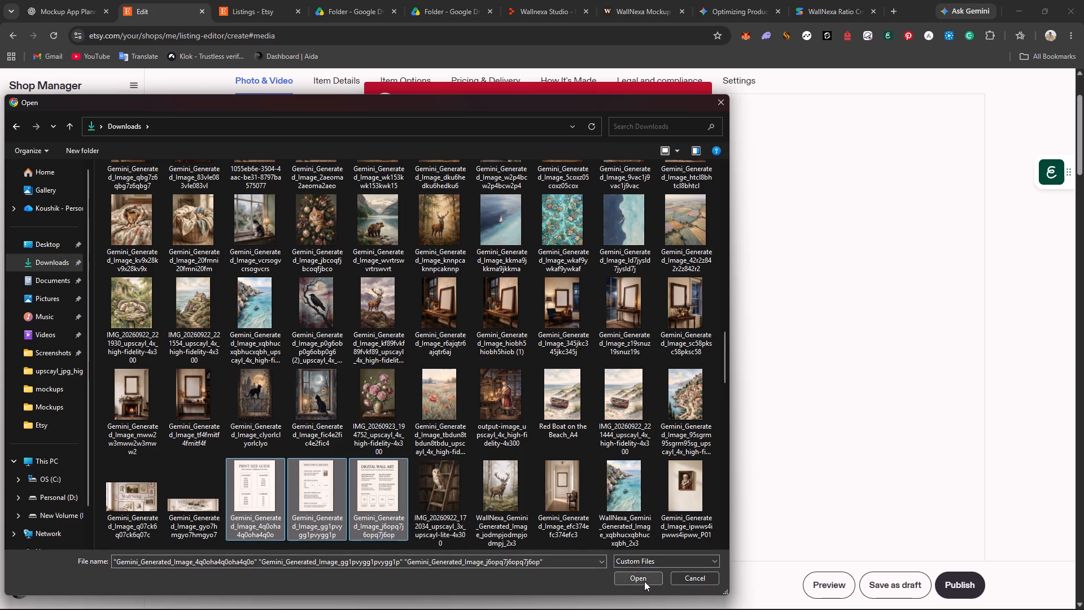
pyautogui.click(644, 581)
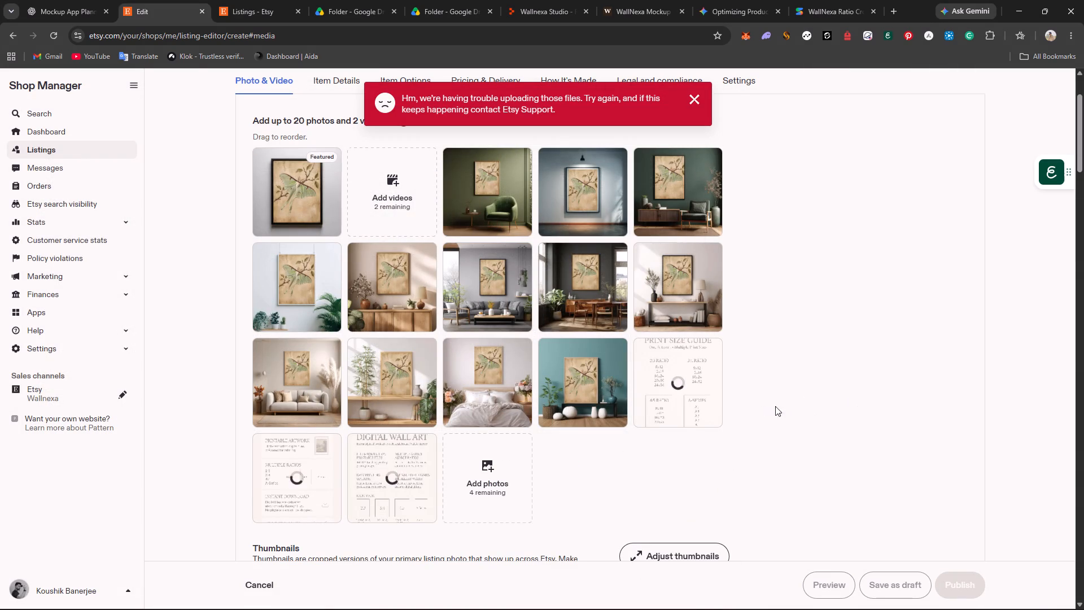
# Set the listing's price to ₹350 and its quantity to 999.
pyautogui.scroll(-16, 810, 406)
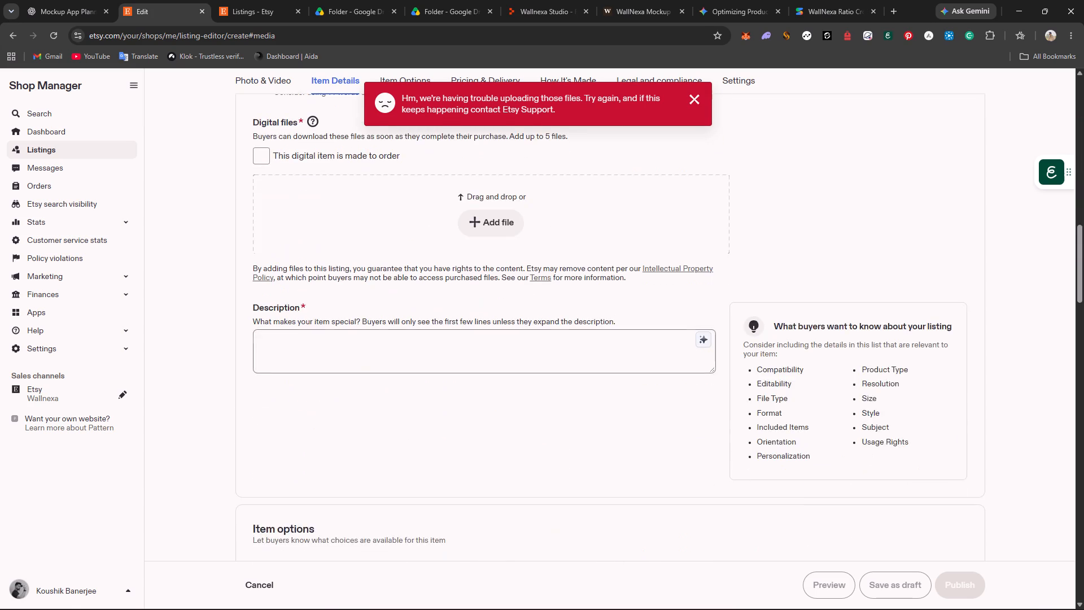
pyautogui.scroll(6, 653, 366)
pyautogui.scroll(-12, 638, 369)
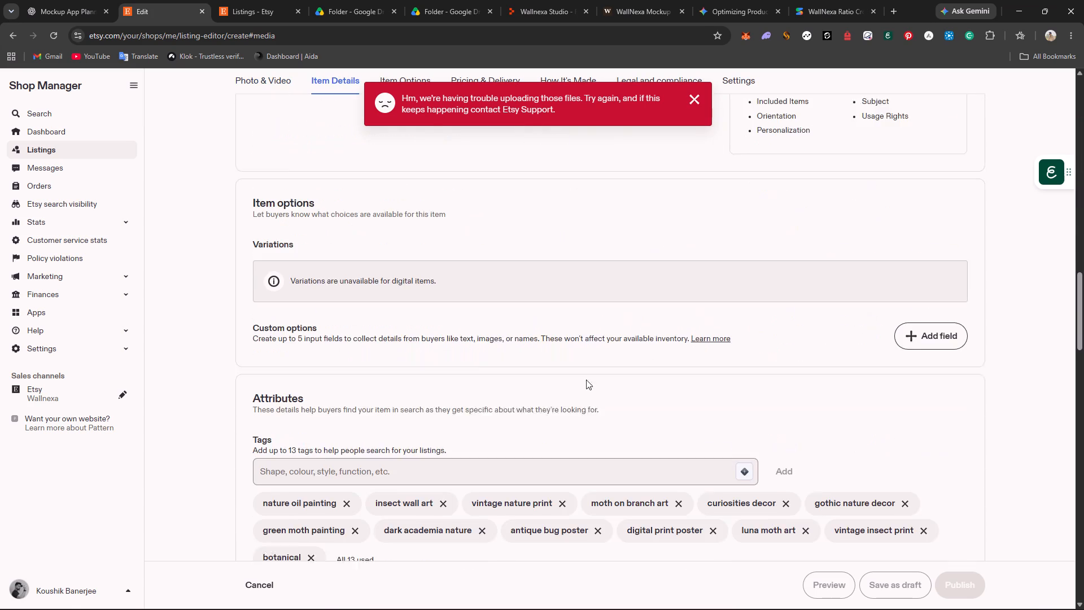
pyautogui.scroll(-2, 522, 375)
pyautogui.scroll(-10, 458, 372)
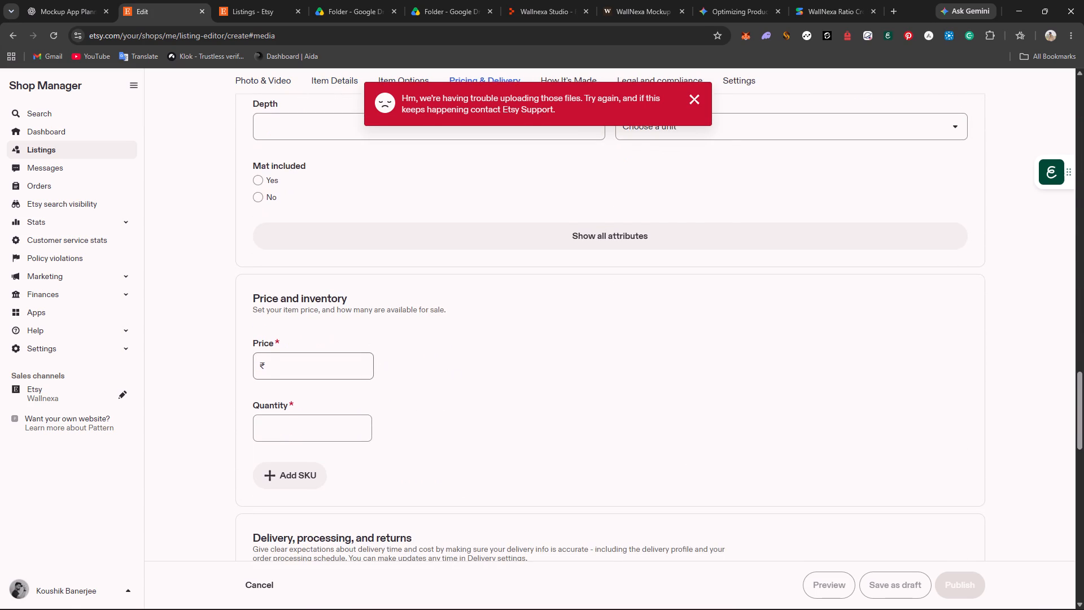
pyautogui.click(313, 367)
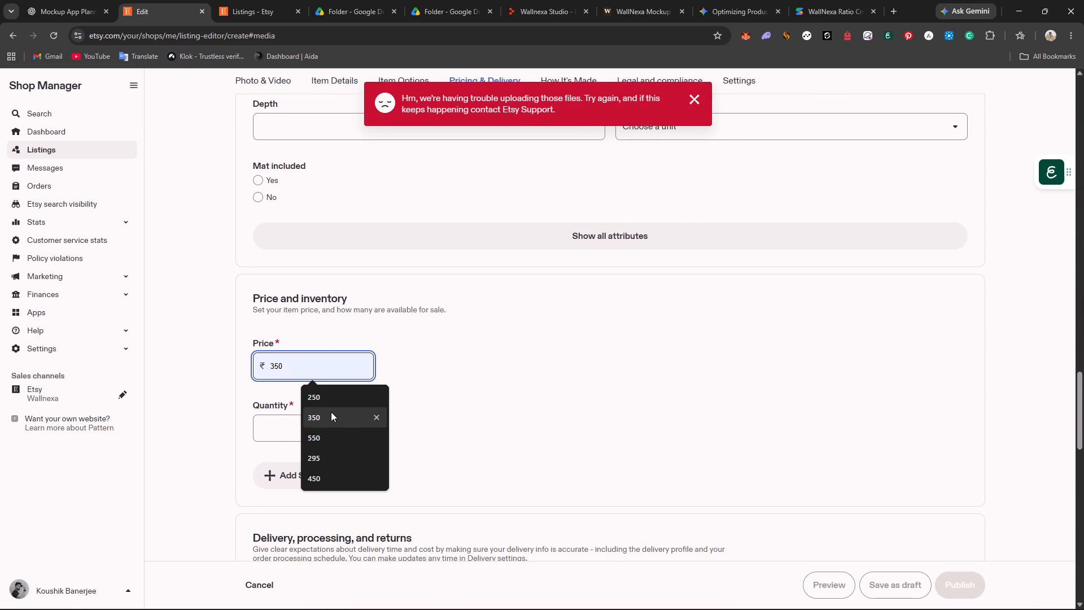
pyautogui.click(331, 412)
pyautogui.click(298, 436)
pyautogui.click(297, 460)
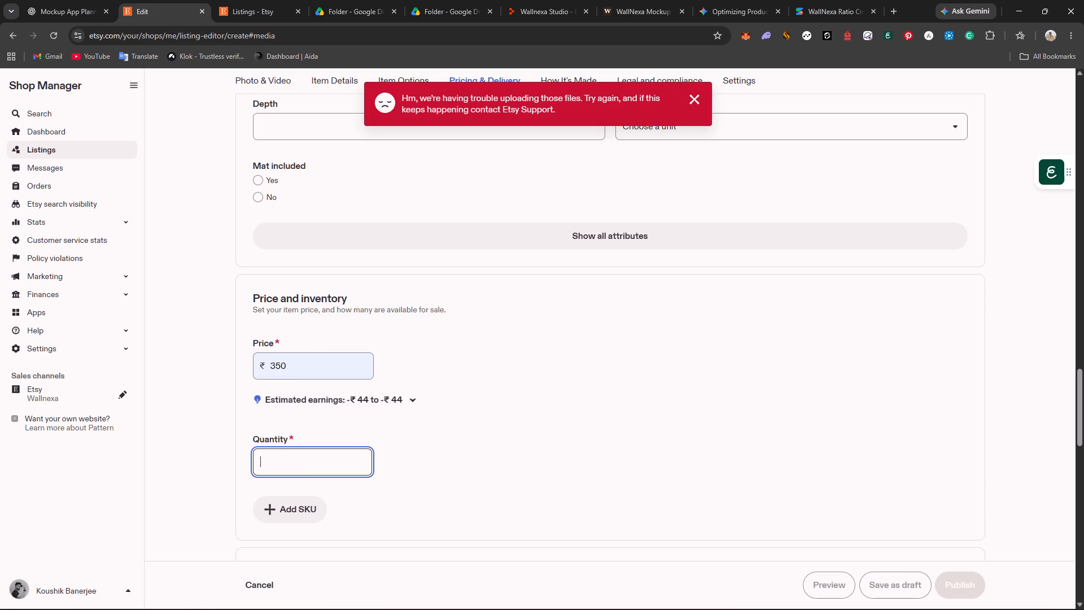
pyautogui.click(319, 492)
pyautogui.scroll(-5, 514, 466)
pyautogui.scroll(-1, 317, 427)
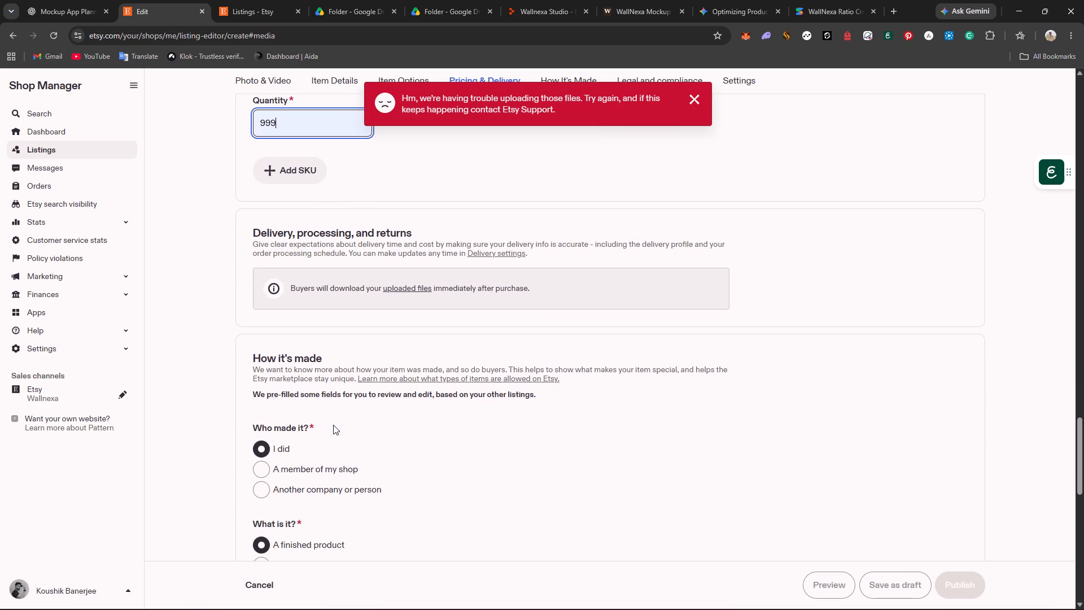
# Assign the listing to the Botanical & Floral shop section in its settings.
pyautogui.scroll(-1, 317, 470)
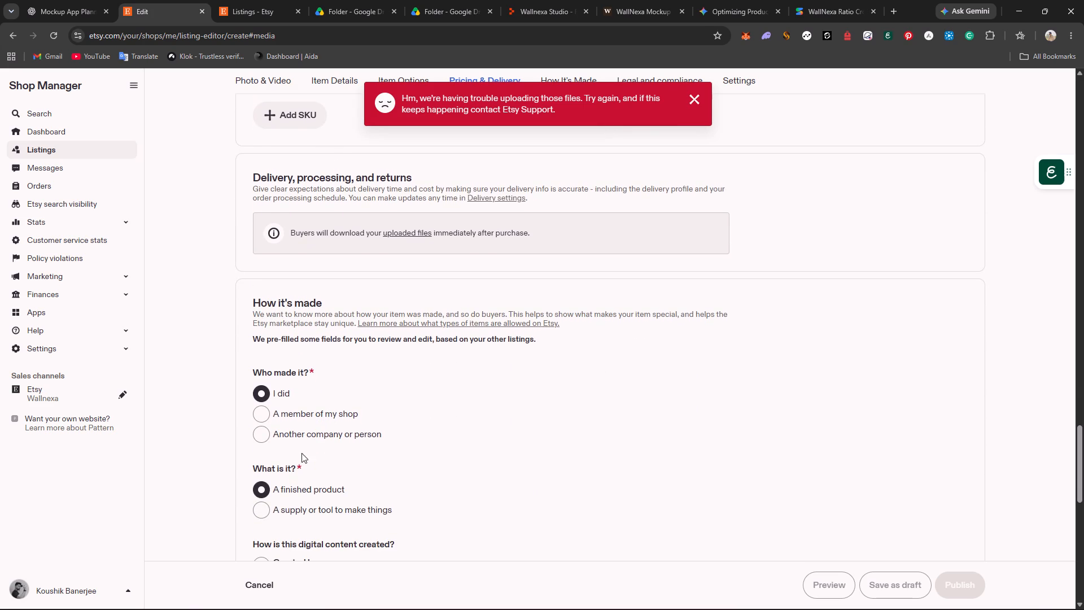
pyautogui.scroll(-3, 286, 505)
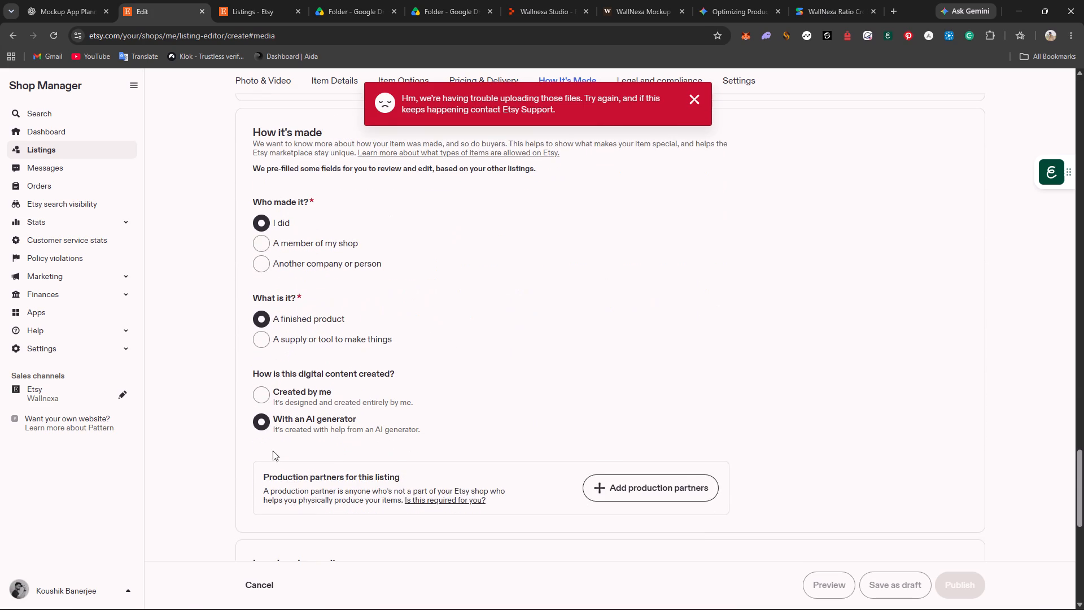
pyautogui.scroll(-5, 466, 426)
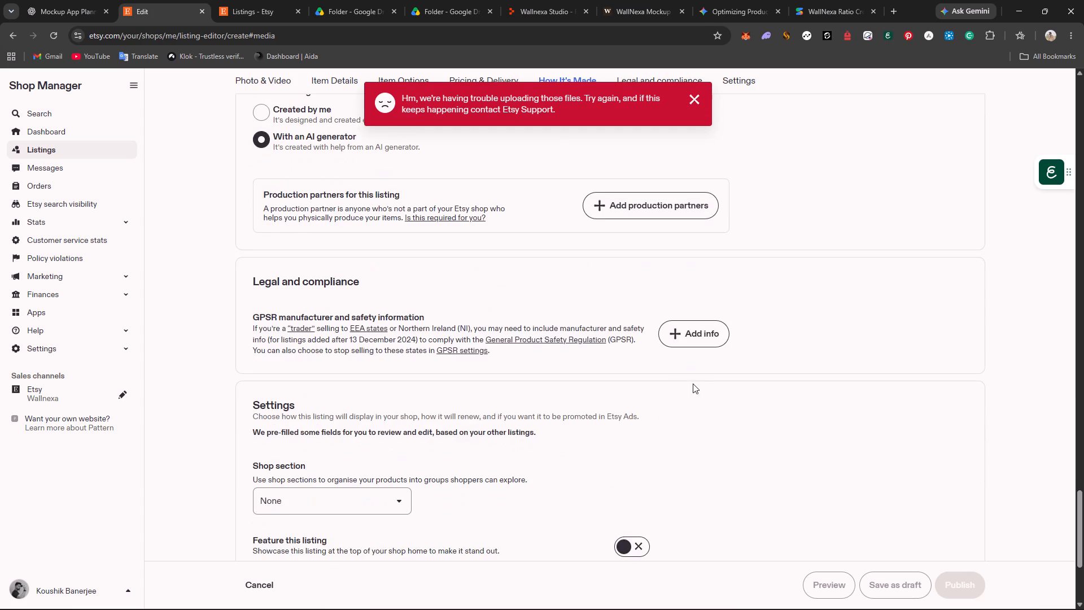
pyautogui.scroll(-3, 370, 444)
pyautogui.click(338, 340)
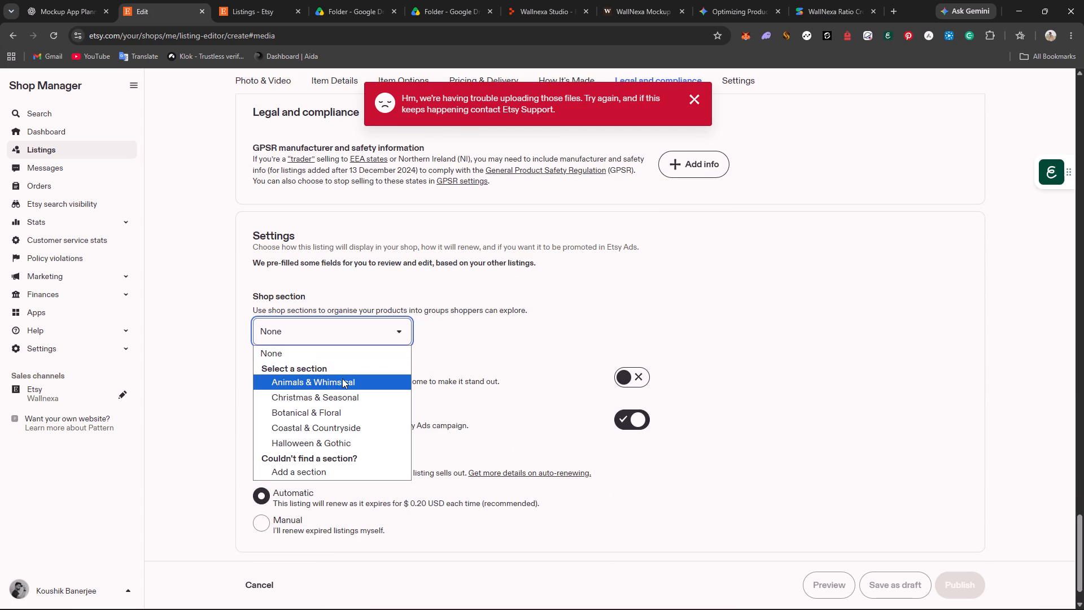
pyautogui.click(338, 323)
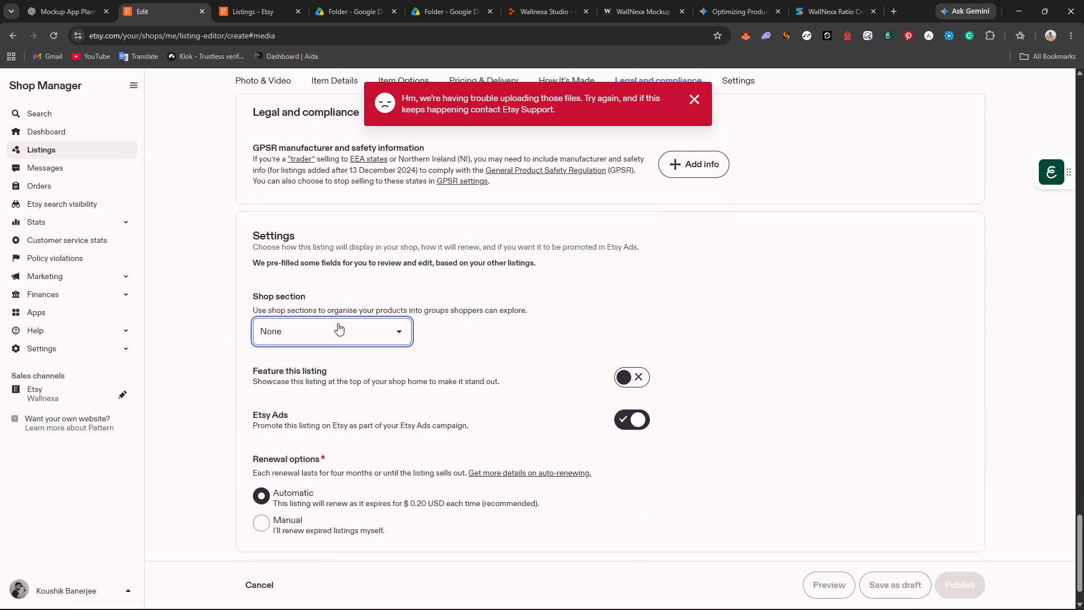
pyautogui.scroll(-3, 430, 435)
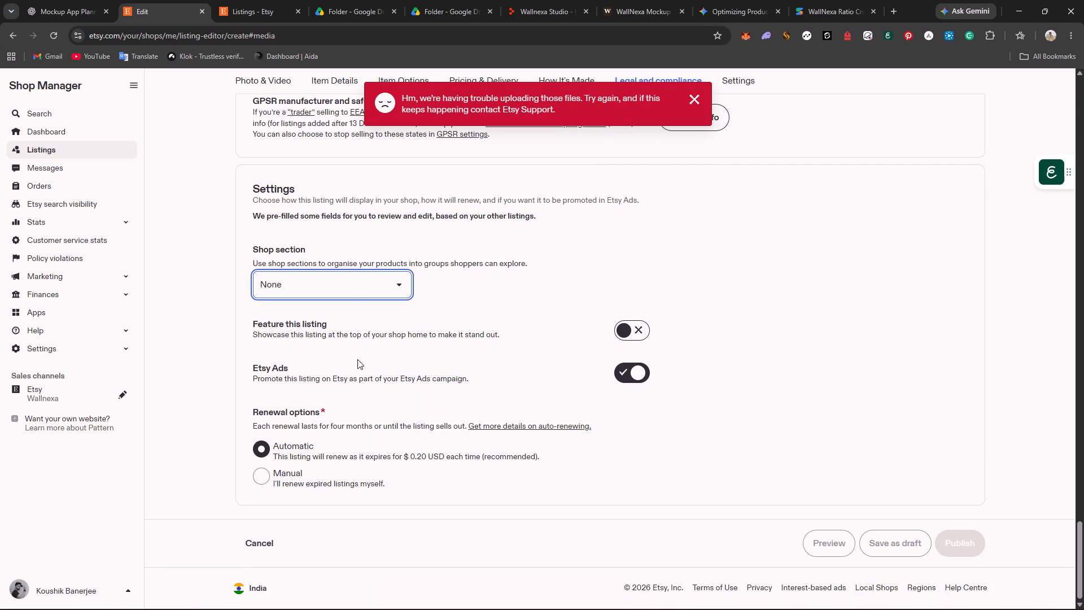
pyautogui.click(352, 295)
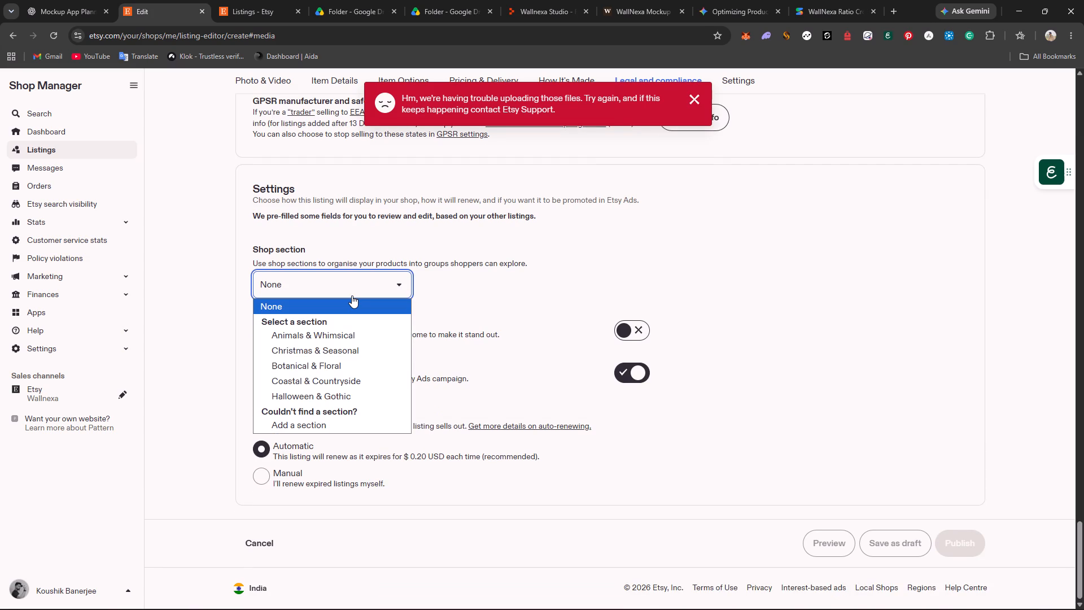
pyautogui.click(338, 361)
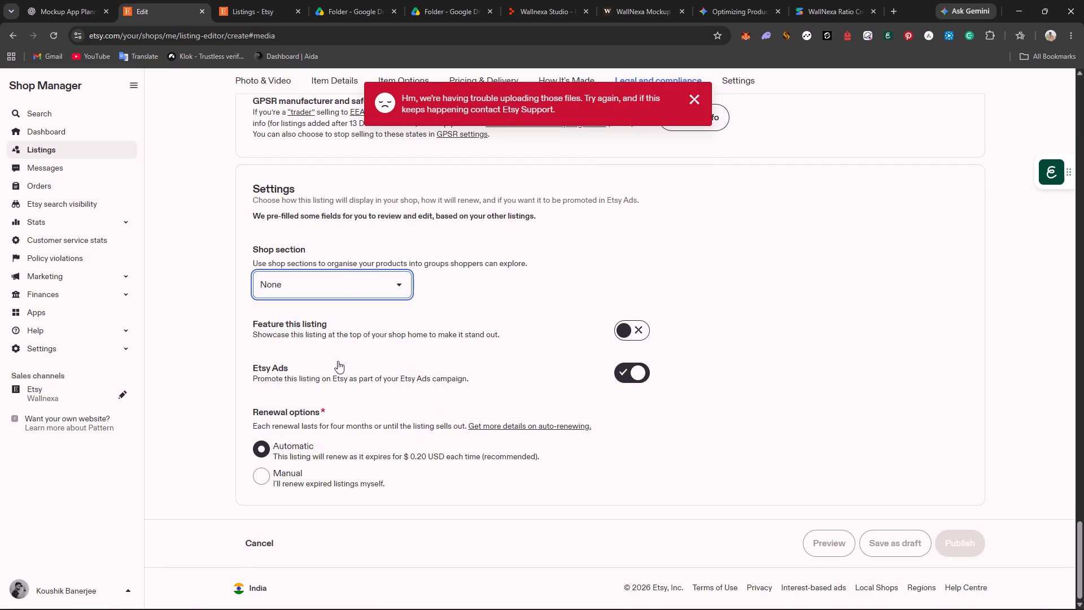
# Review the new listing's photos, item details, digital files and description fields for anything still missing.
pyautogui.scroll(-2, 732, 404)
pyautogui.scroll(4, 731, 406)
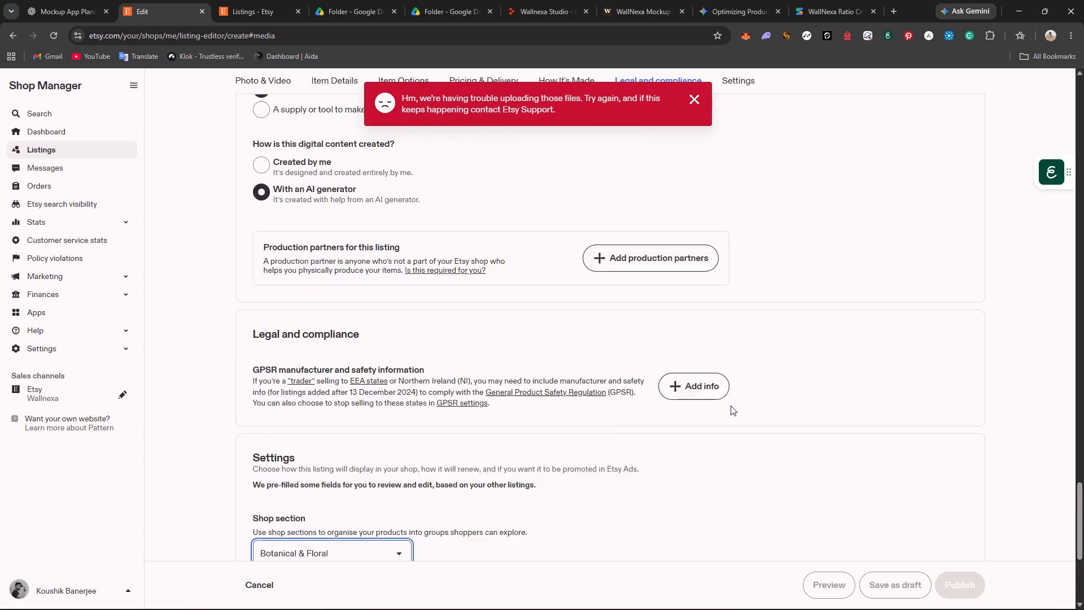
pyautogui.scroll(20, 731, 406)
pyautogui.scroll(11, 731, 406)
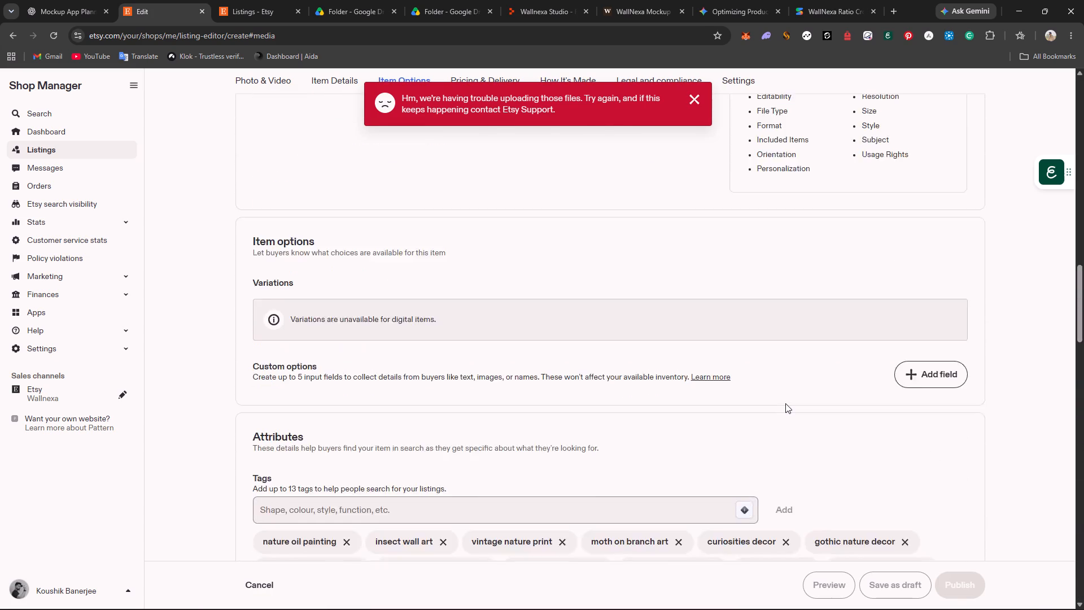
pyautogui.scroll(17, 785, 403)
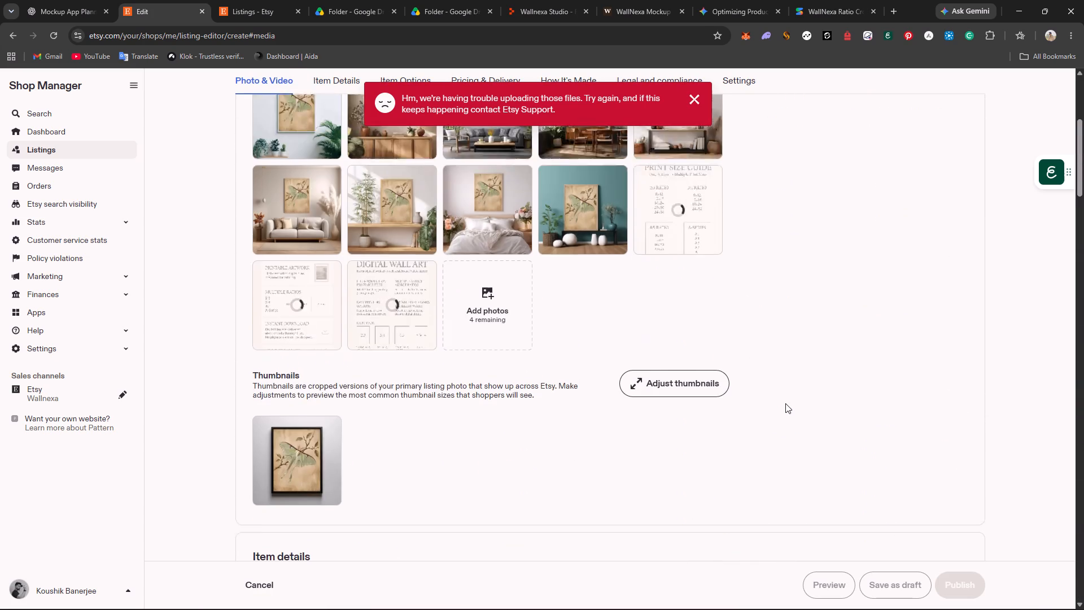
pyautogui.scroll(3, 785, 403)
pyautogui.scroll(-5, 785, 404)
pyautogui.scroll(4, 785, 404)
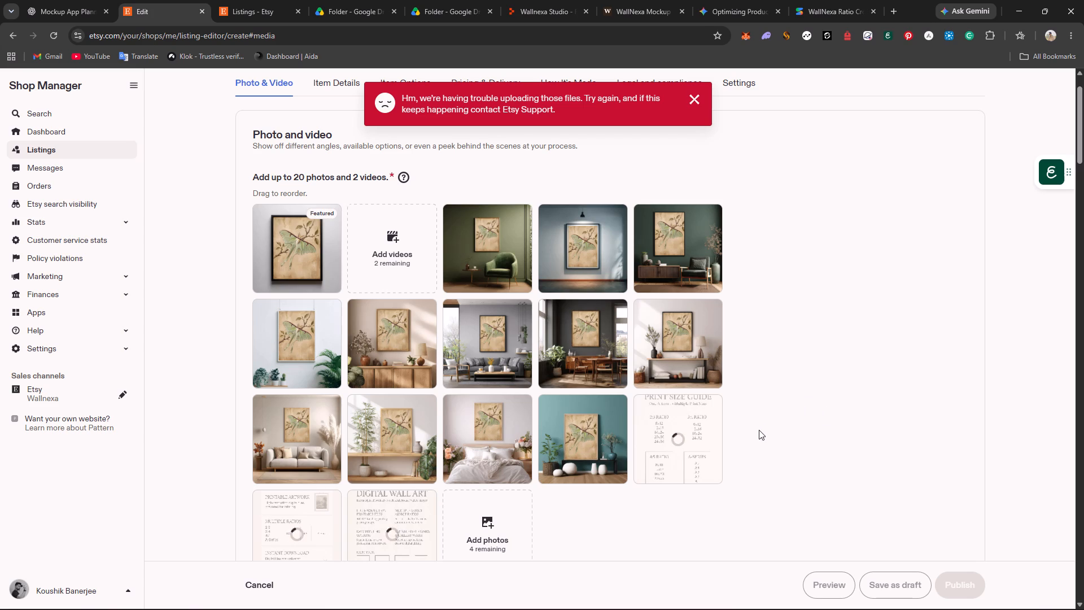
pyautogui.scroll(-9, 795, 413)
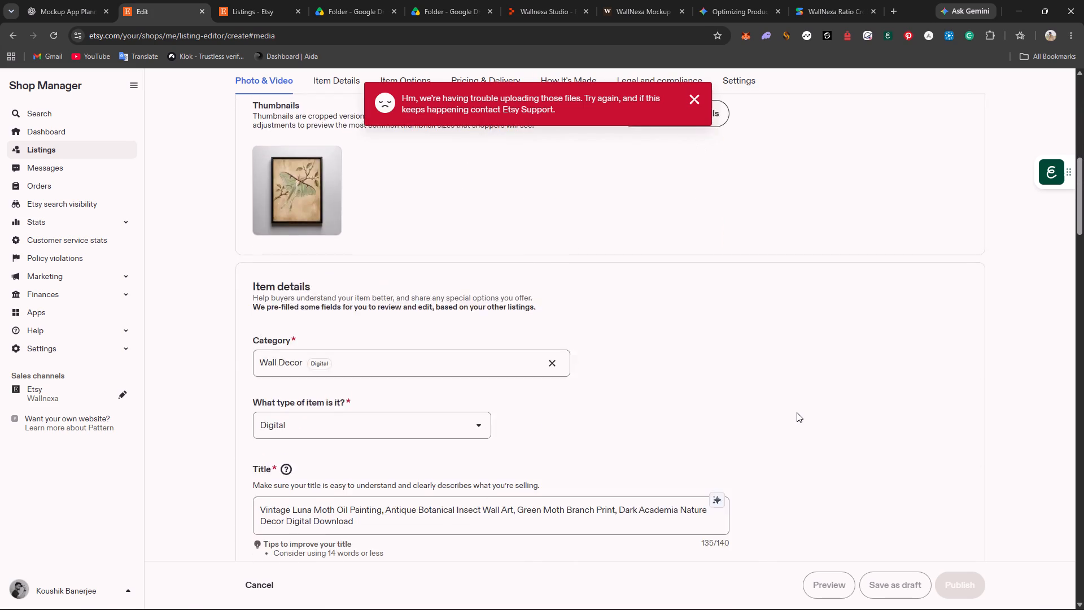
pyautogui.scroll(-8, 797, 412)
pyautogui.scroll(1, 795, 410)
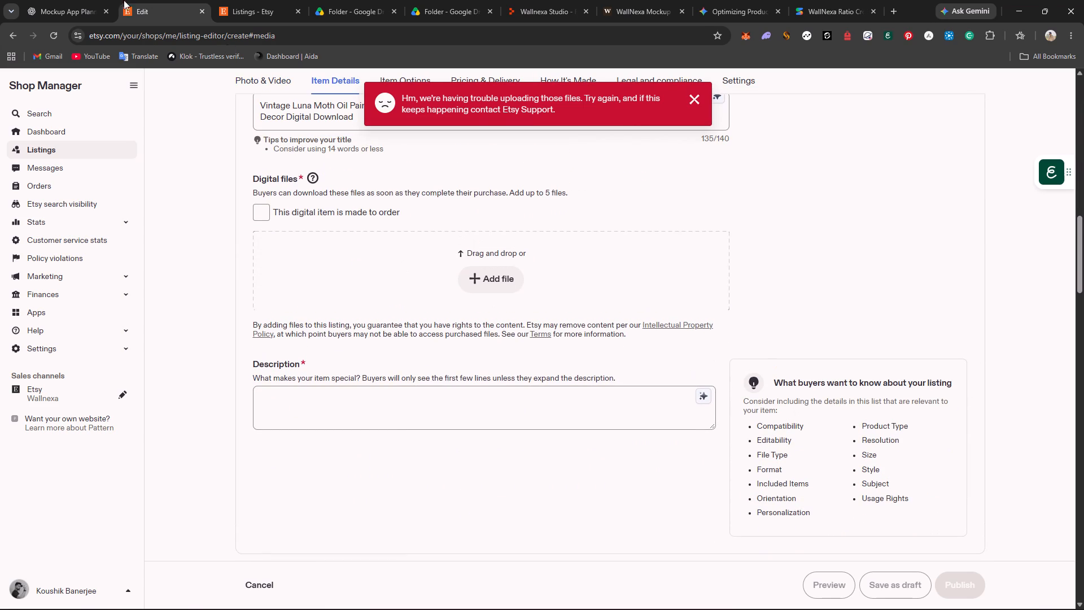
# Switch to the shop's Listings page and open the Underwater Coral Reef Oil Painting listing for editing.
pyautogui.click(244, 12)
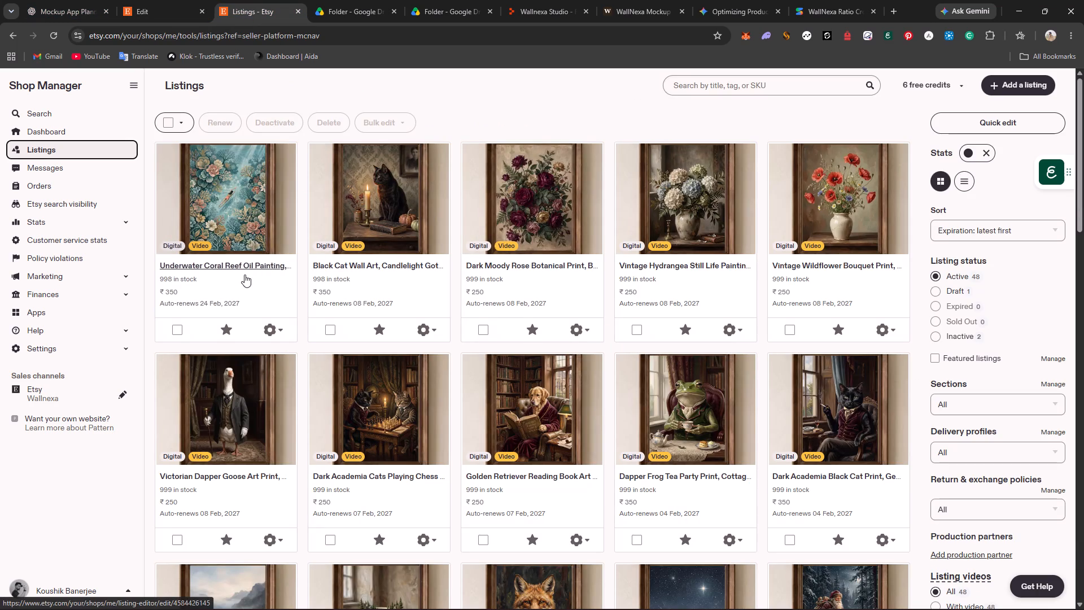
pyautogui.click(250, 271)
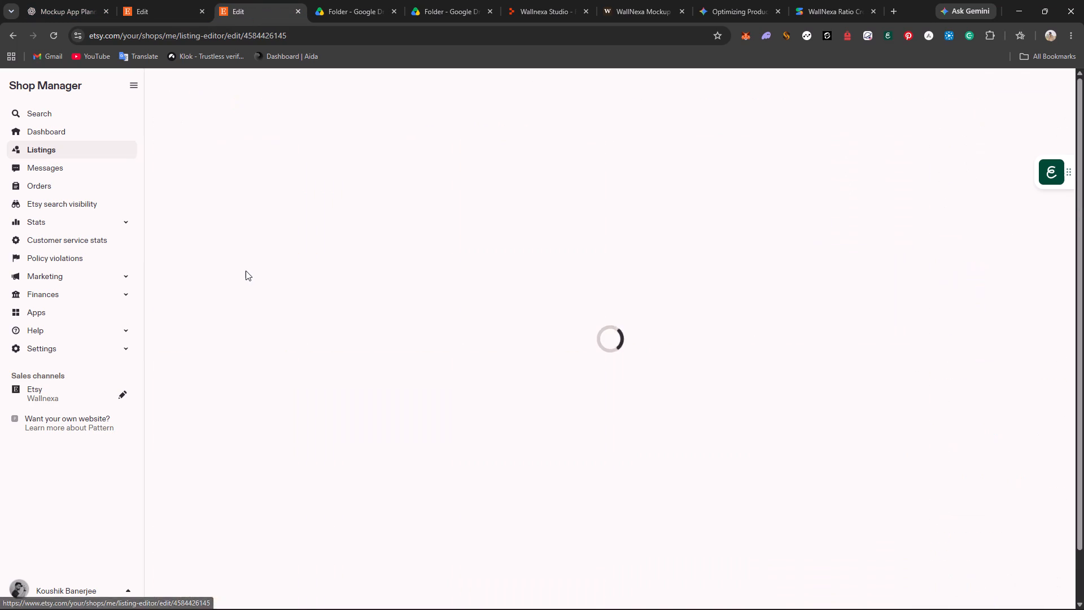
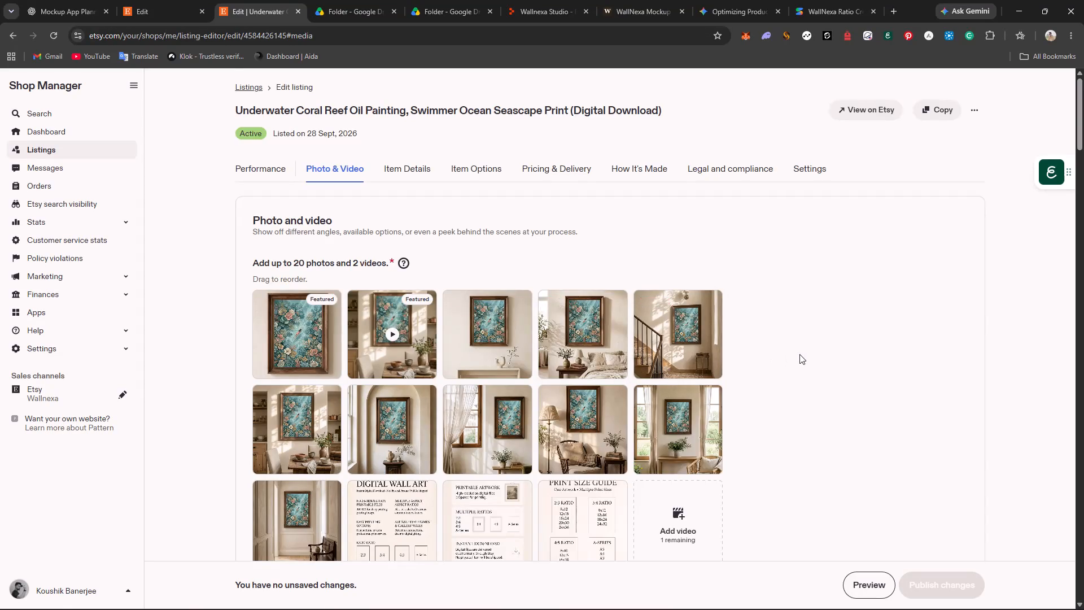
# Examine the Underwater Coral Reef listing's photos, title, digital files and description as a reference for the new listing.
pyautogui.scroll(-3, 799, 354)
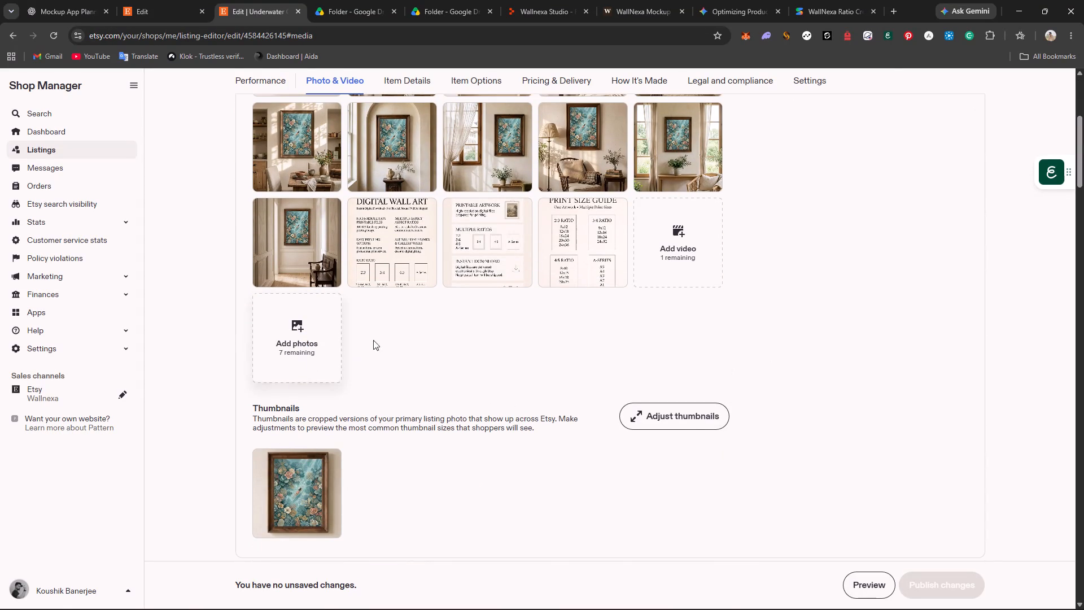
pyautogui.scroll(-1, 825, 314)
pyautogui.scroll(6, 822, 313)
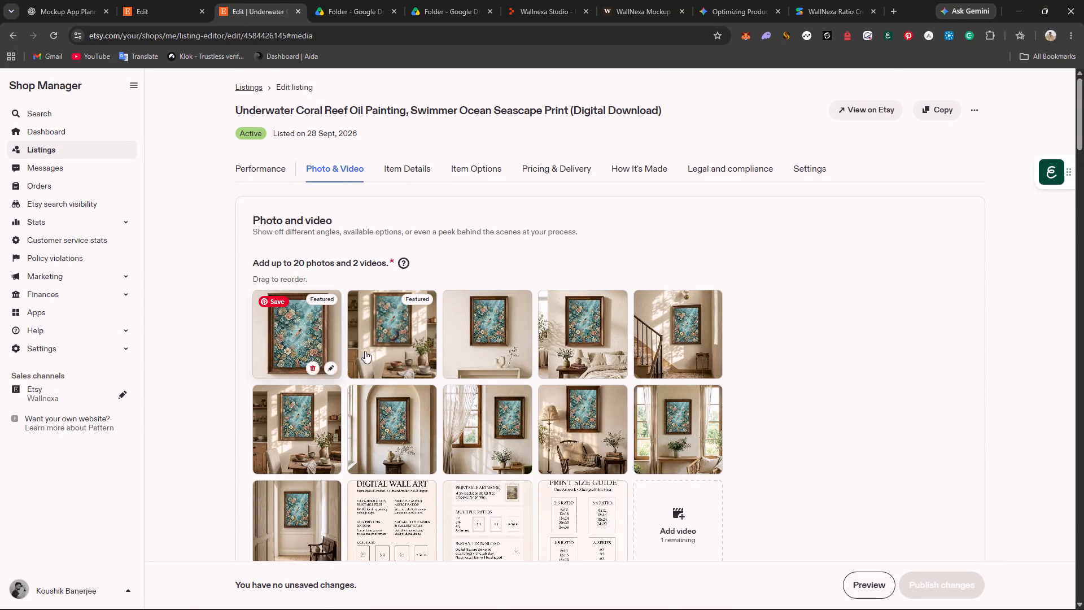
pyautogui.scroll(-8, 512, 358)
pyautogui.scroll(-3, 434, 373)
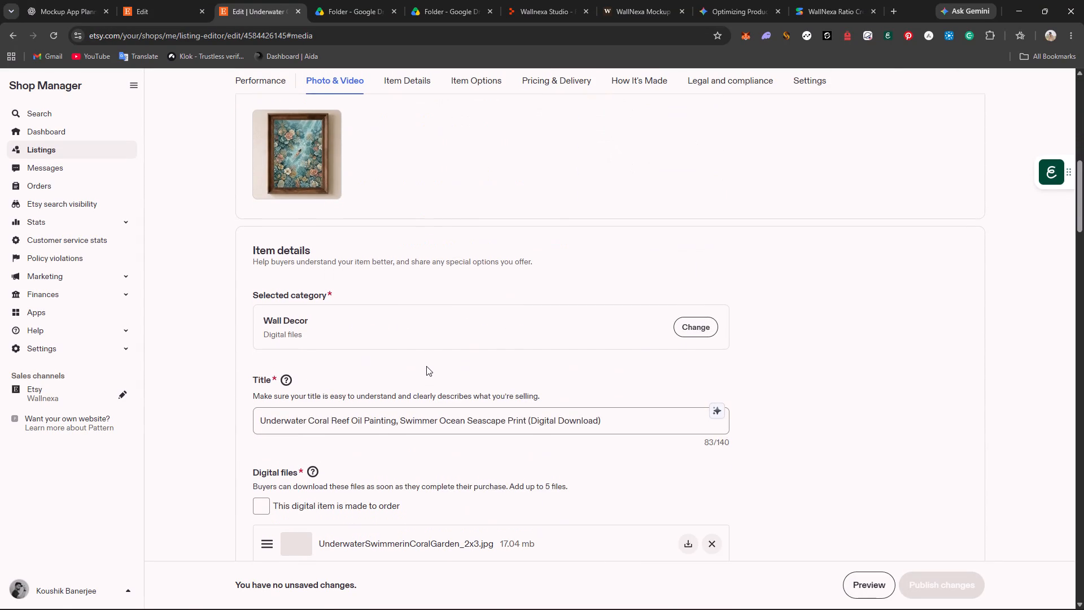
pyautogui.scroll(-4, 397, 364)
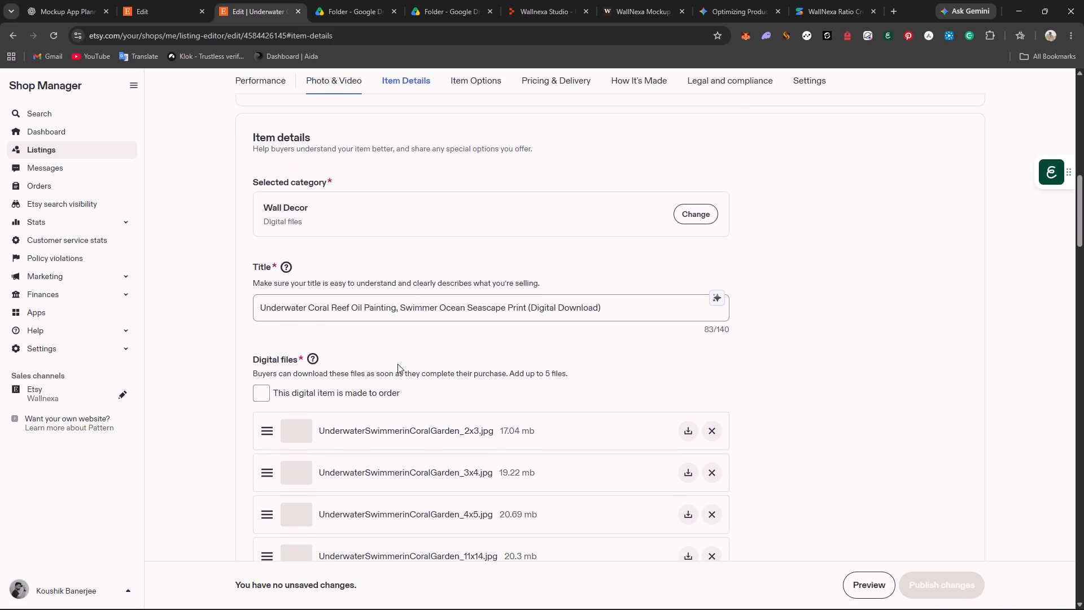
pyautogui.scroll(-1, 376, 272)
pyautogui.scroll(8, 387, 277)
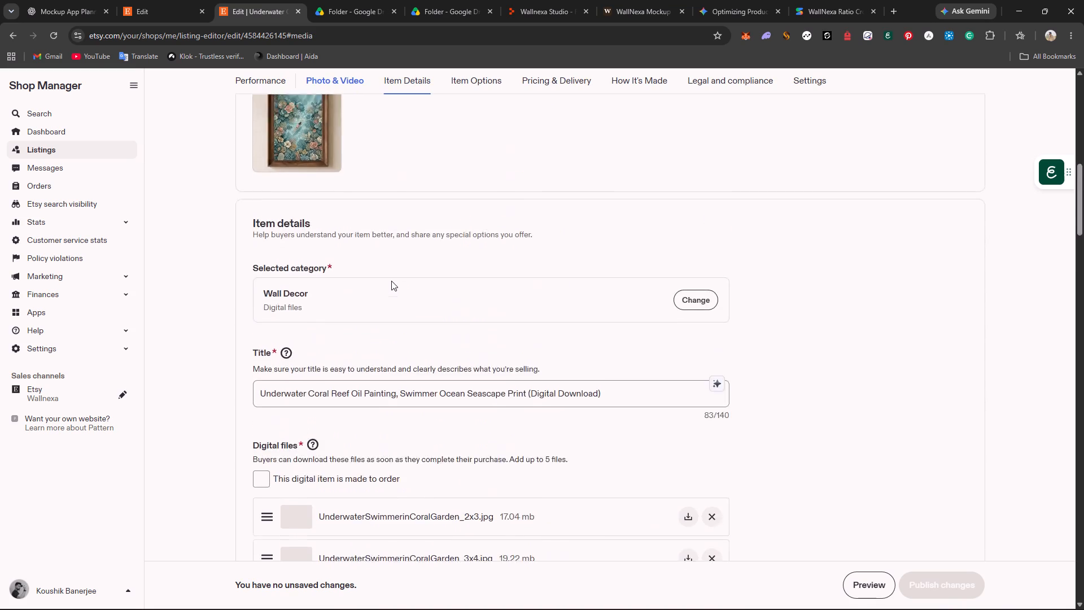
pyautogui.scroll(-3, 417, 317)
pyautogui.scroll(-4, 454, 353)
pyautogui.scroll(-5, 505, 374)
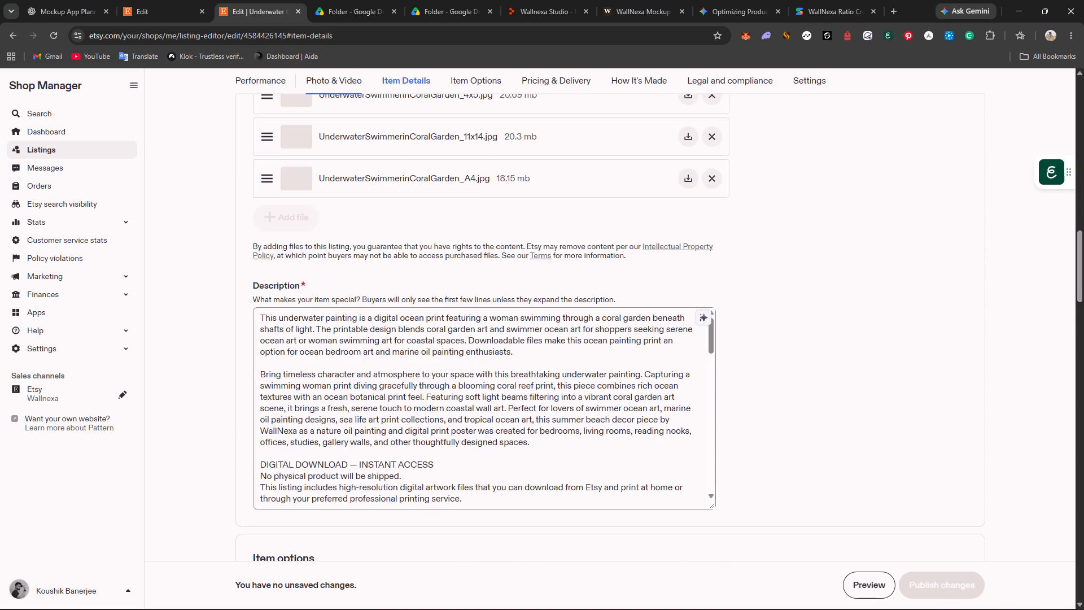
pyautogui.scroll(-4, 502, 374)
pyautogui.scroll(2, 370, 278)
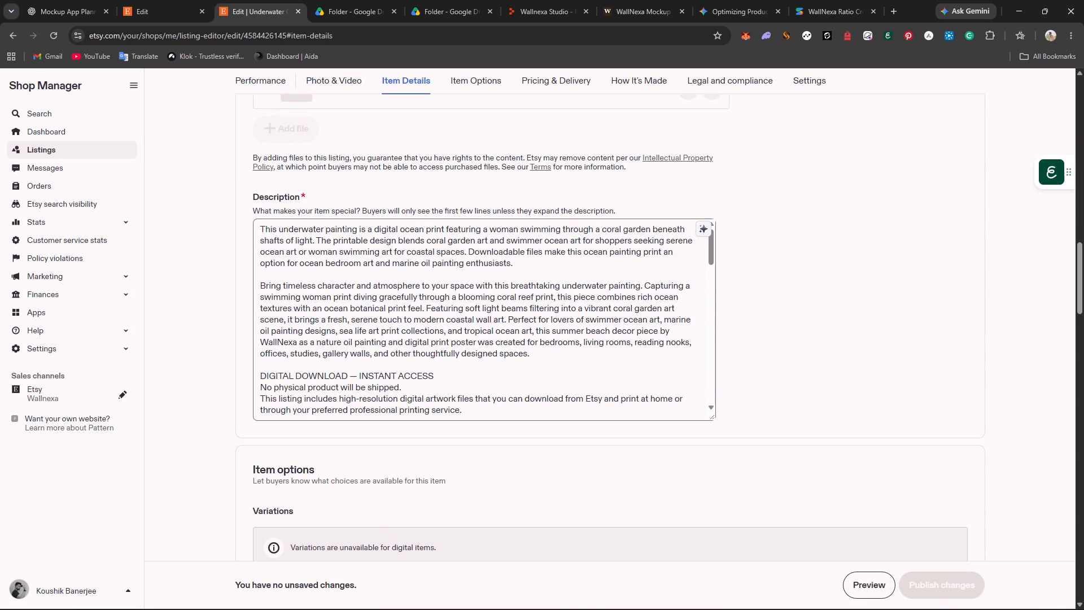
pyautogui.scroll(1, 411, 289)
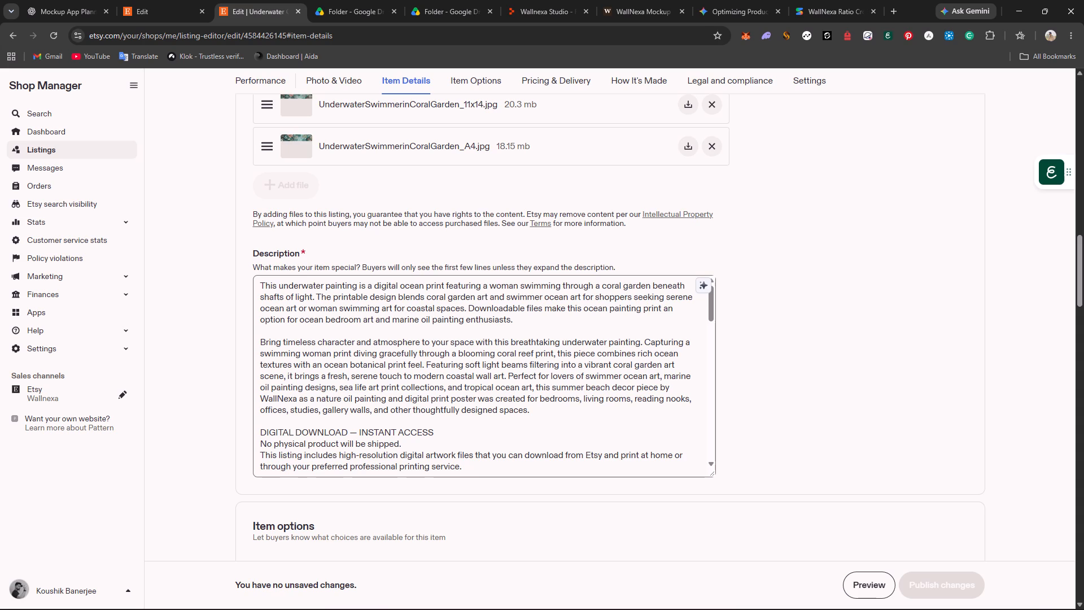
# Copy the reference listing's description text from the "DIGITAL DOWNLOAD — INSTANT ACCESS" heading through the closing thank-you line.
pyautogui.scroll(-2, 356, 326)
pyautogui.scroll(-4, 312, 391)
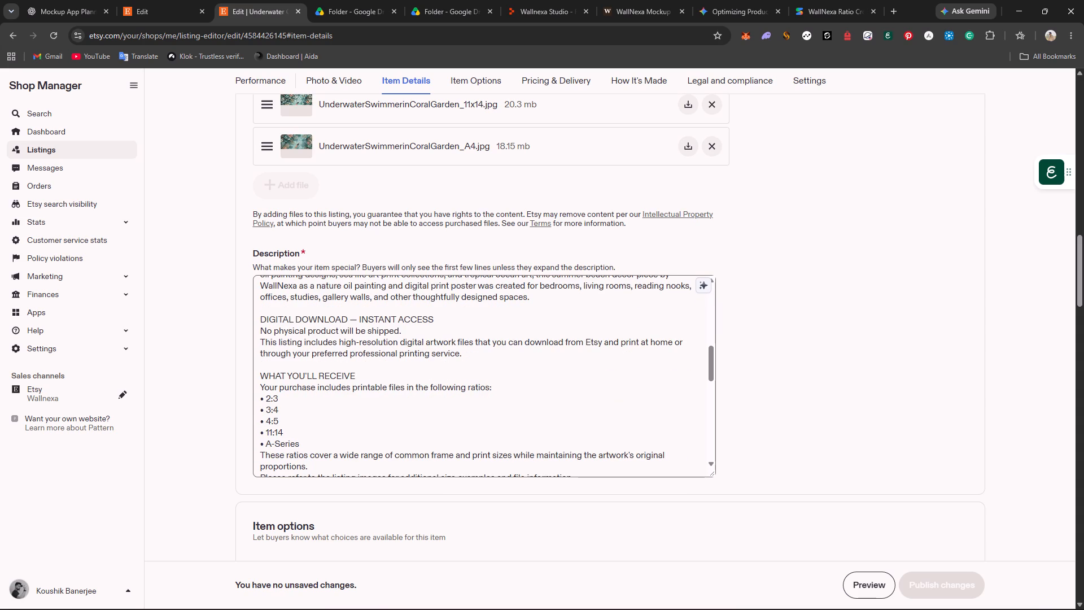
pyautogui.moveTo(259, 319); pyautogui.dragTo(314, 324)
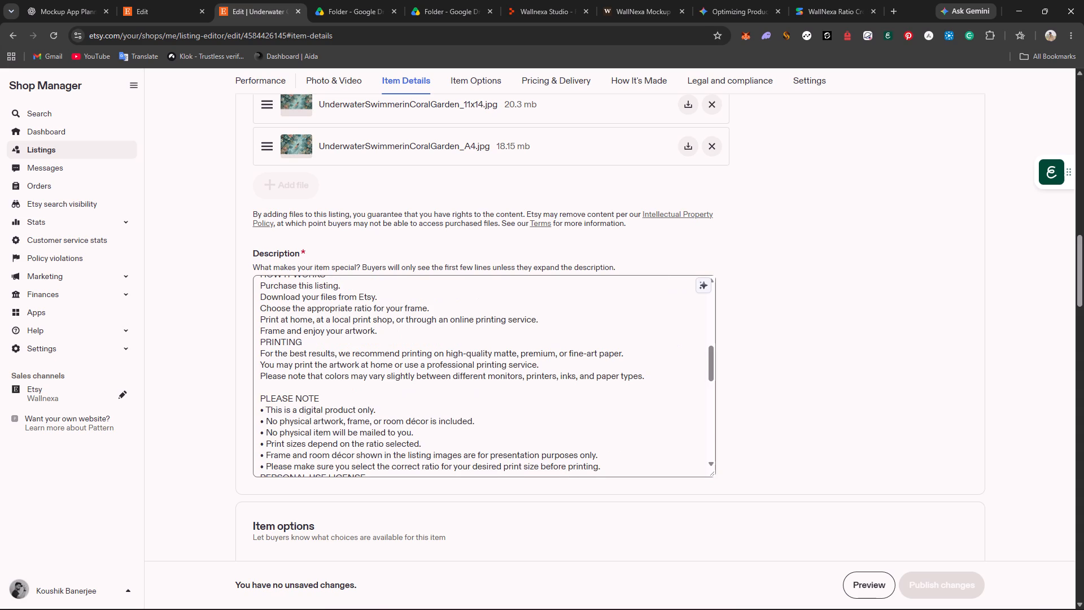
pyautogui.click(477, 325)
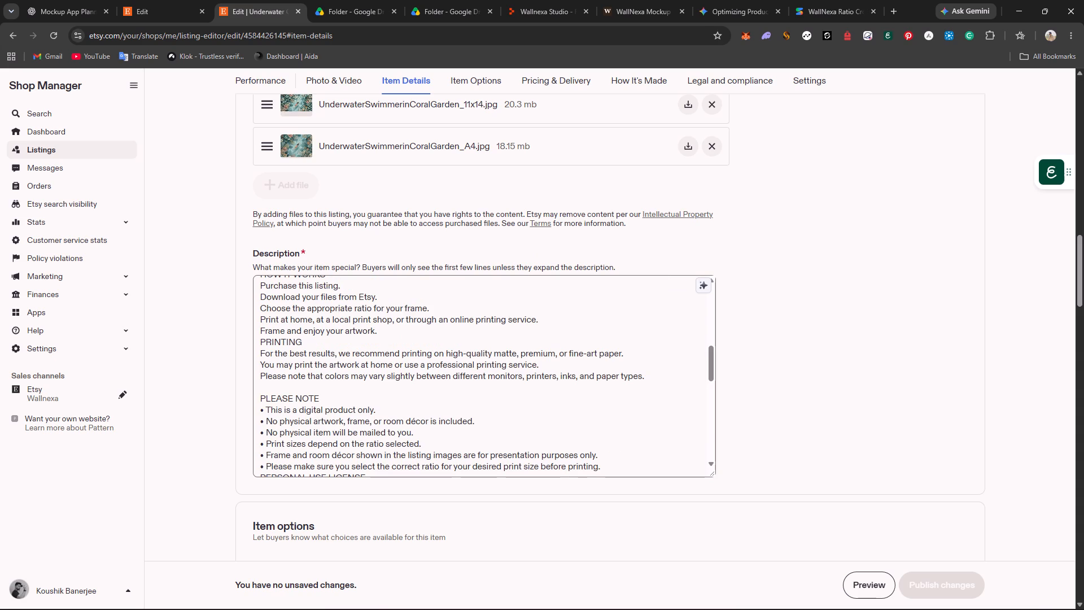
pyautogui.scroll(1, 483, 337)
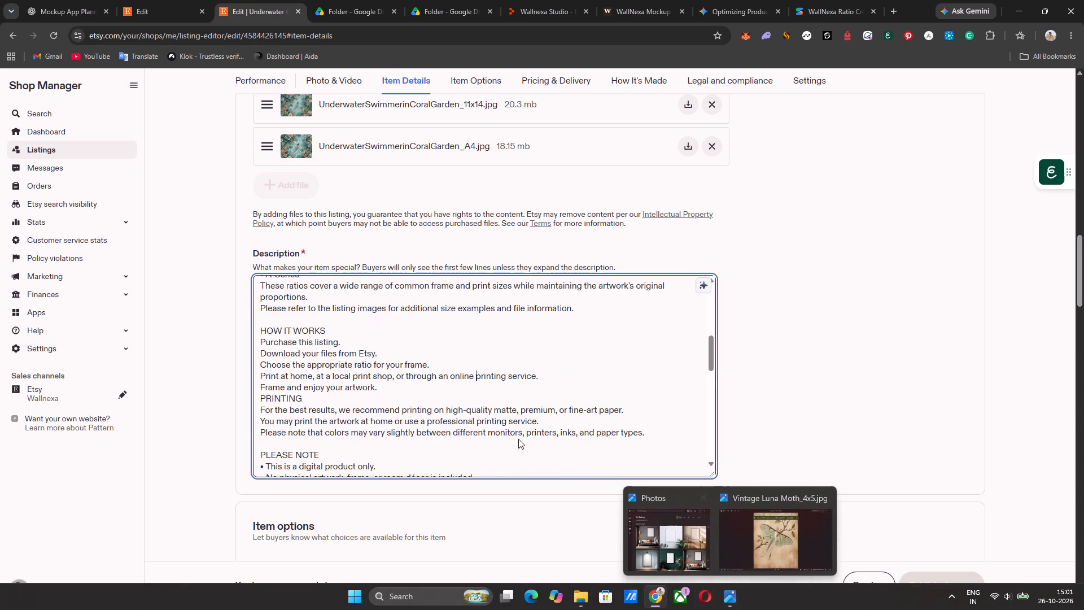
pyautogui.scroll(4, 466, 371)
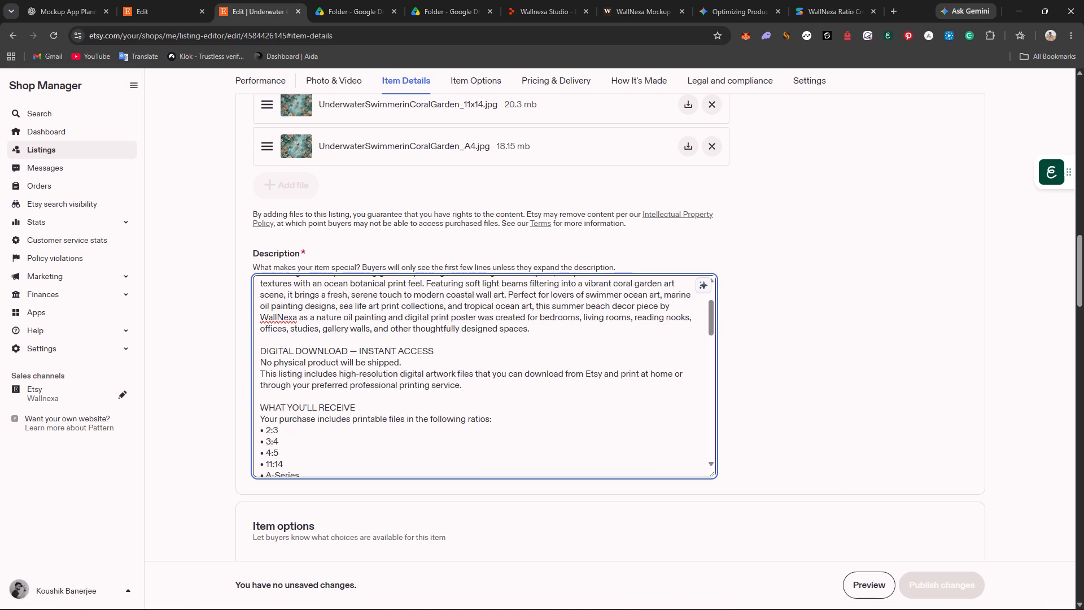
pyautogui.moveTo(260, 350); pyautogui.dragTo(406, 377)
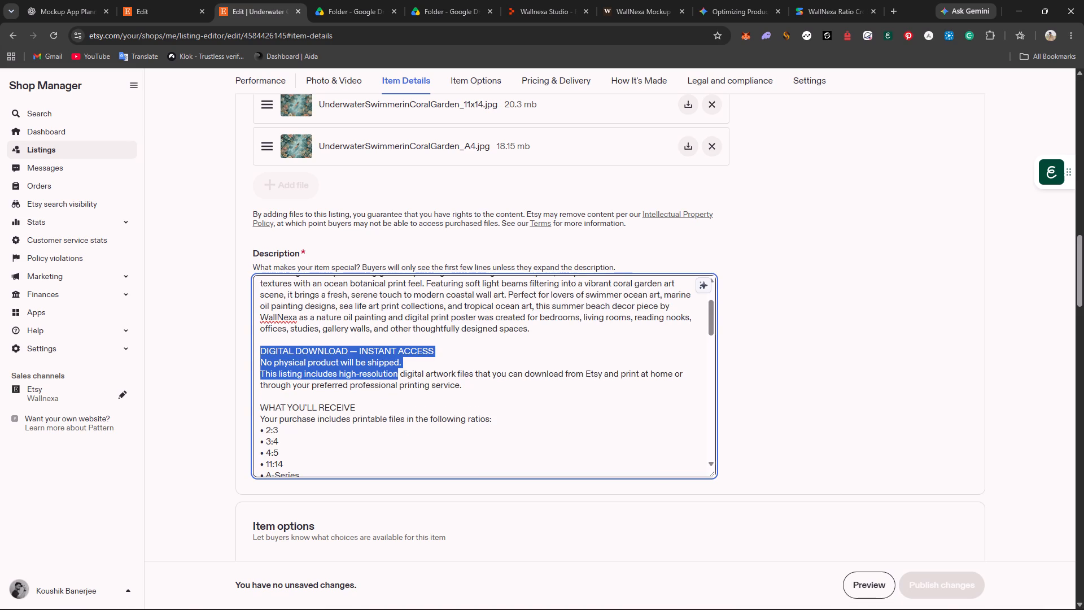
pyautogui.moveTo(406, 377); pyautogui.dragTo(439, 418)
pyautogui.scroll(-10, 435, 405)
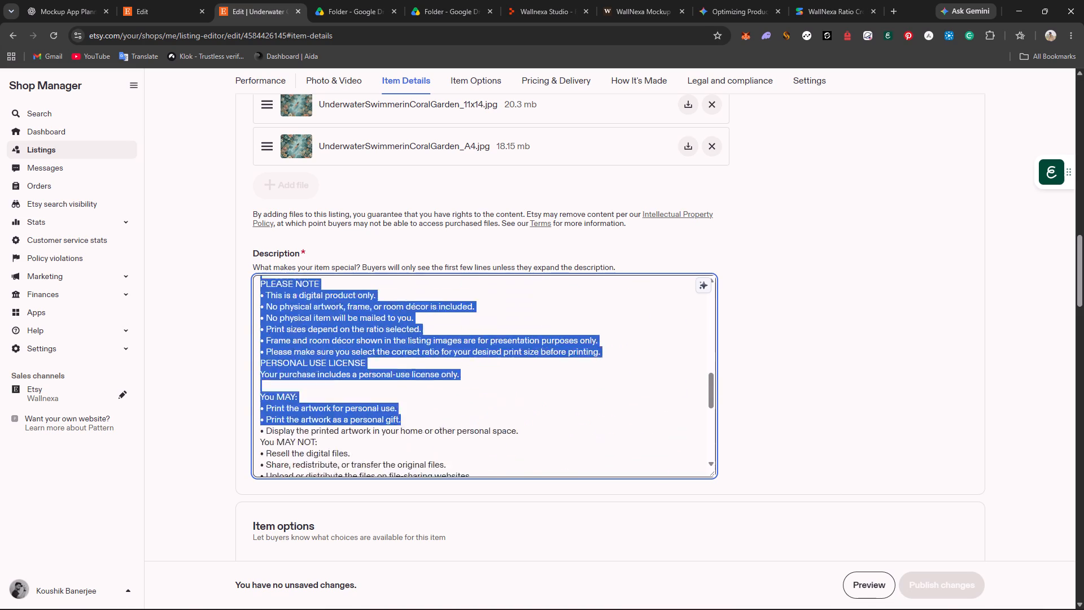
pyautogui.scroll(-1, 439, 418)
pyautogui.moveTo(439, 418); pyautogui.dragTo(440, 465)
pyautogui.scroll(-9, 439, 420)
pyautogui.rightClick(390, 451)
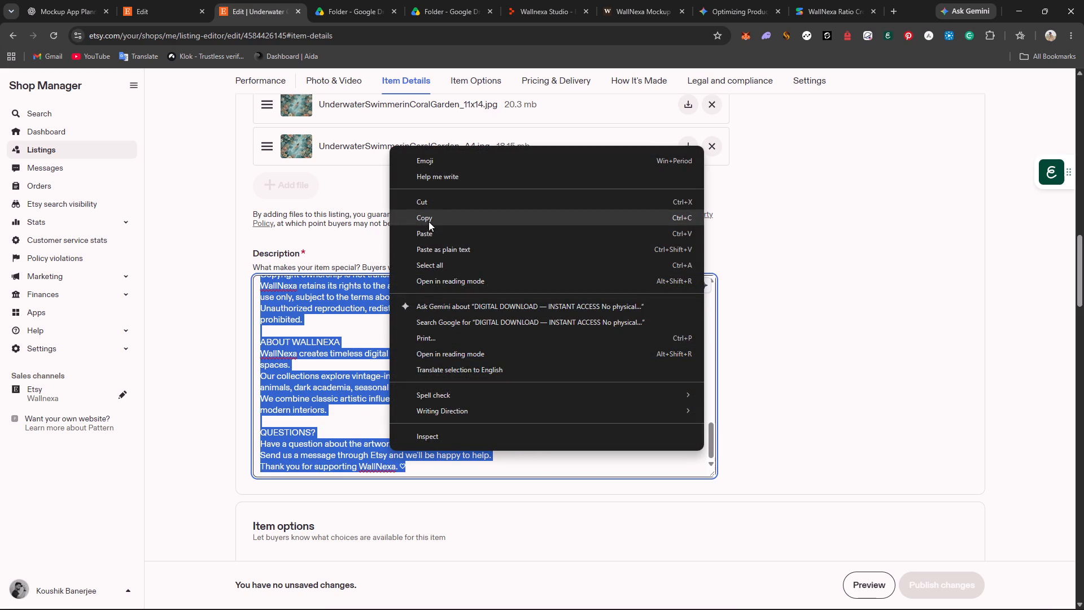
pyautogui.click(429, 221)
# In the new Luna Moth listing, add the Vintage Luna Moth 2x3, 3x4, 4x5, 11x14 and A4 images from D:'s Etsy folder as digital files.
pyautogui.click(166, 11)
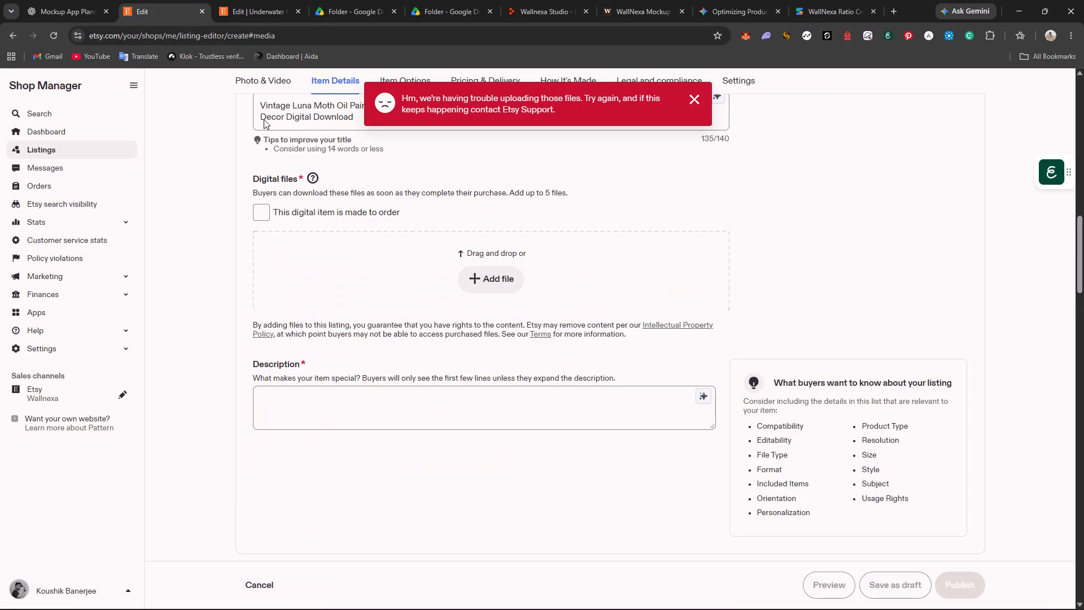
pyautogui.scroll(16, 546, 188)
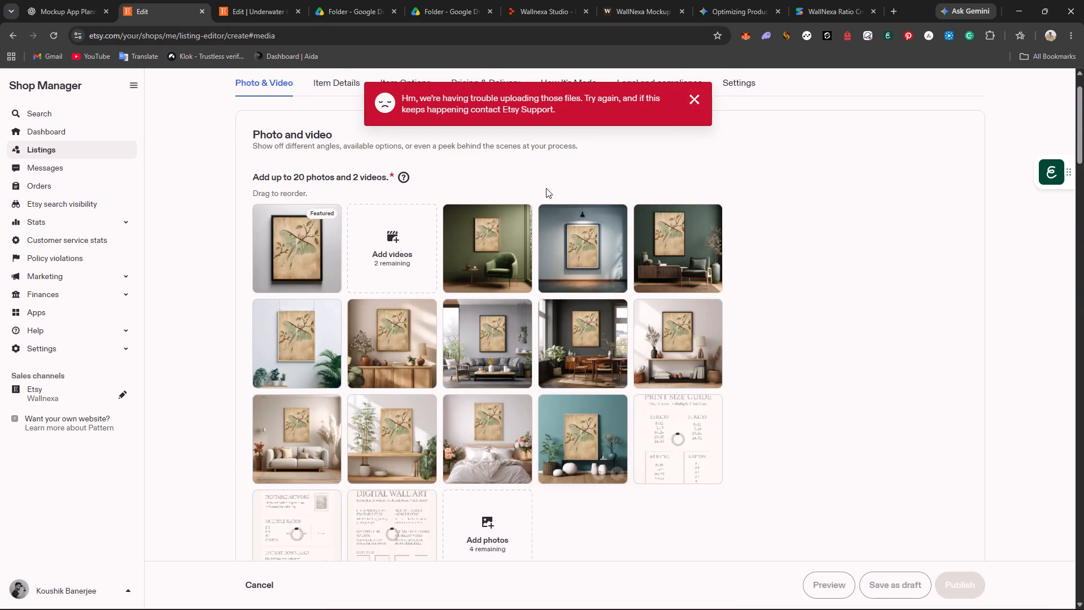
pyautogui.scroll(-10, 546, 188)
pyautogui.scroll(-4, 540, 267)
pyautogui.click(493, 390)
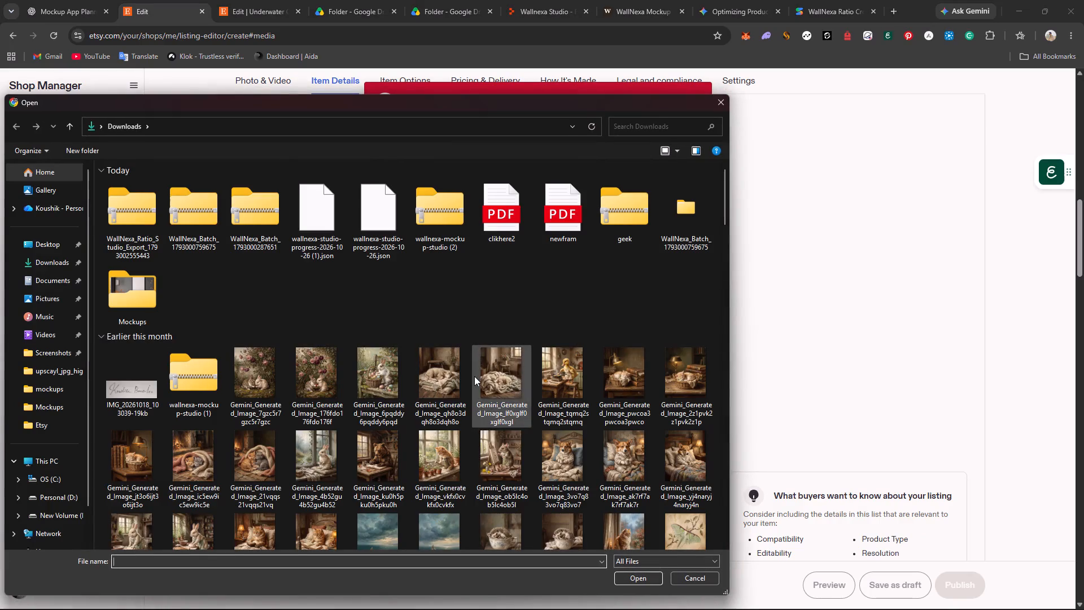
pyautogui.scroll(-3, 474, 375)
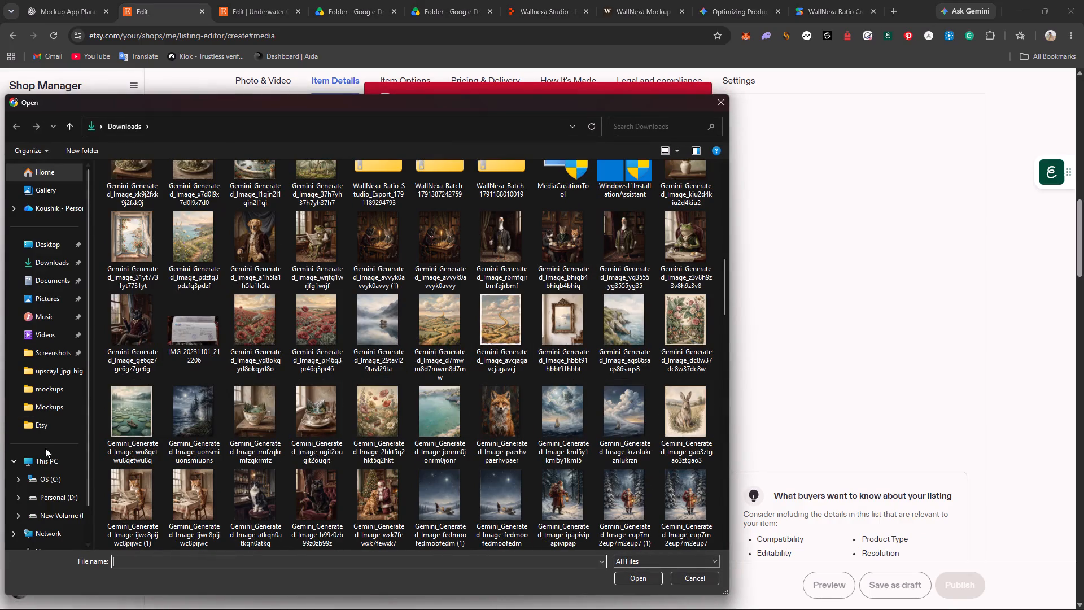
pyautogui.scroll(-1, 55, 426)
pyautogui.click(54, 454)
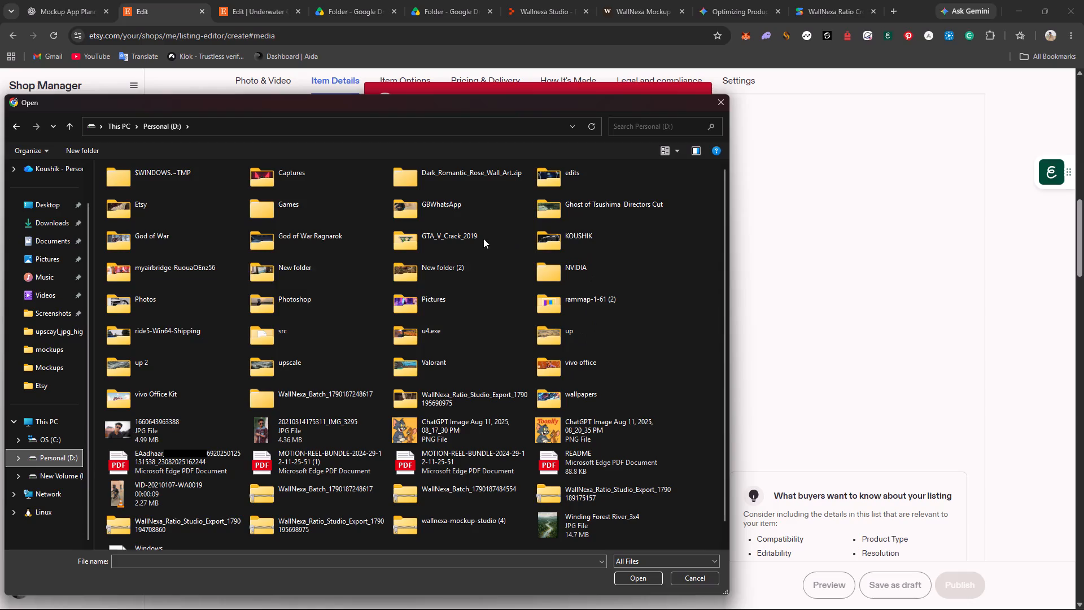
pyautogui.doubleClick(178, 209)
pyautogui.scroll(-2, 538, 353)
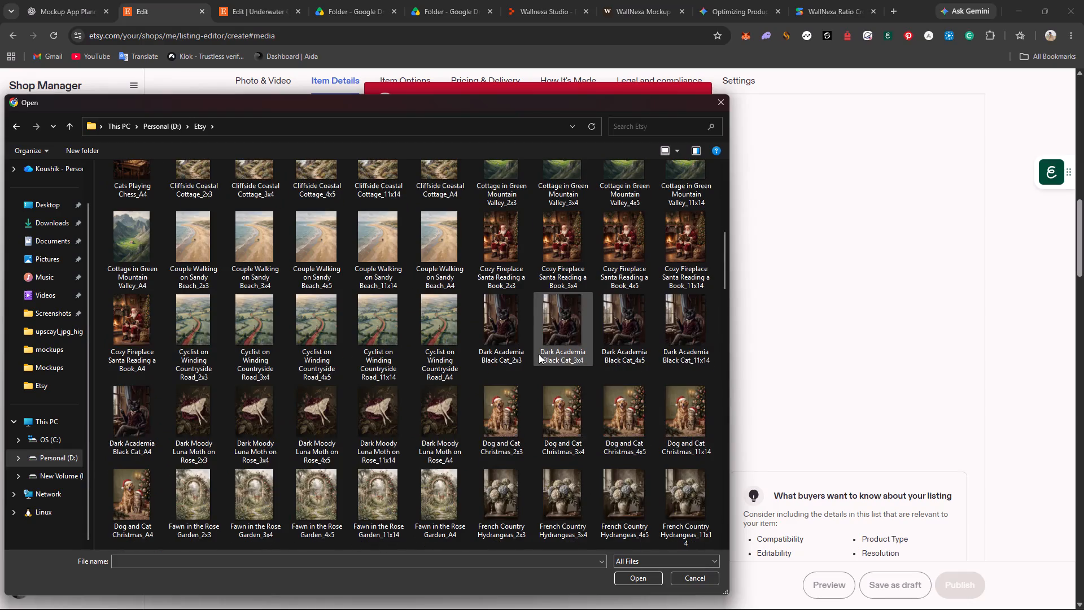
pyautogui.scroll(-2, 539, 354)
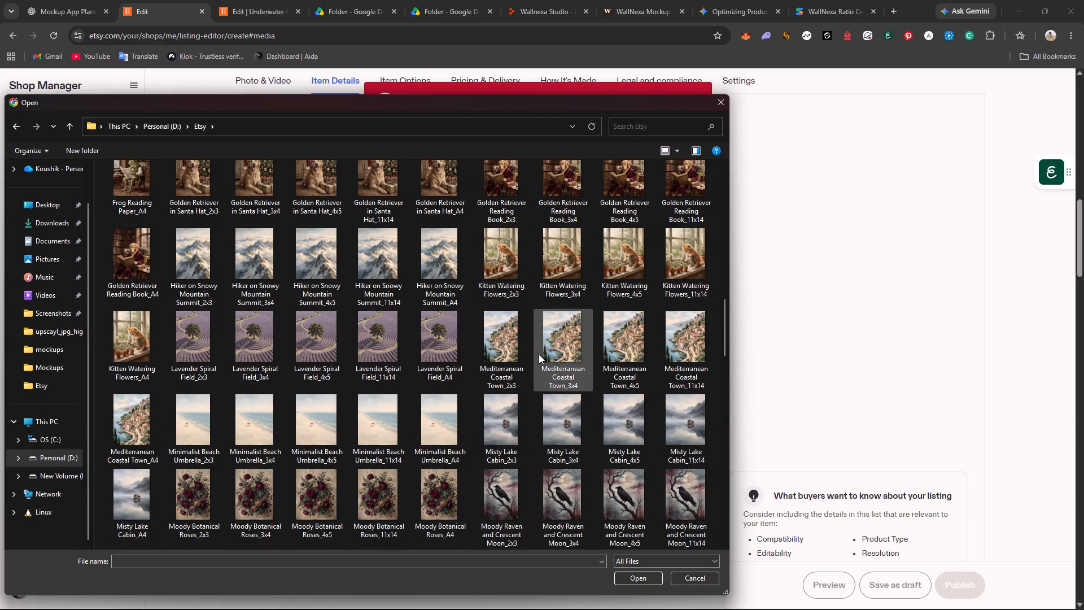
pyautogui.scroll(-1, 538, 353)
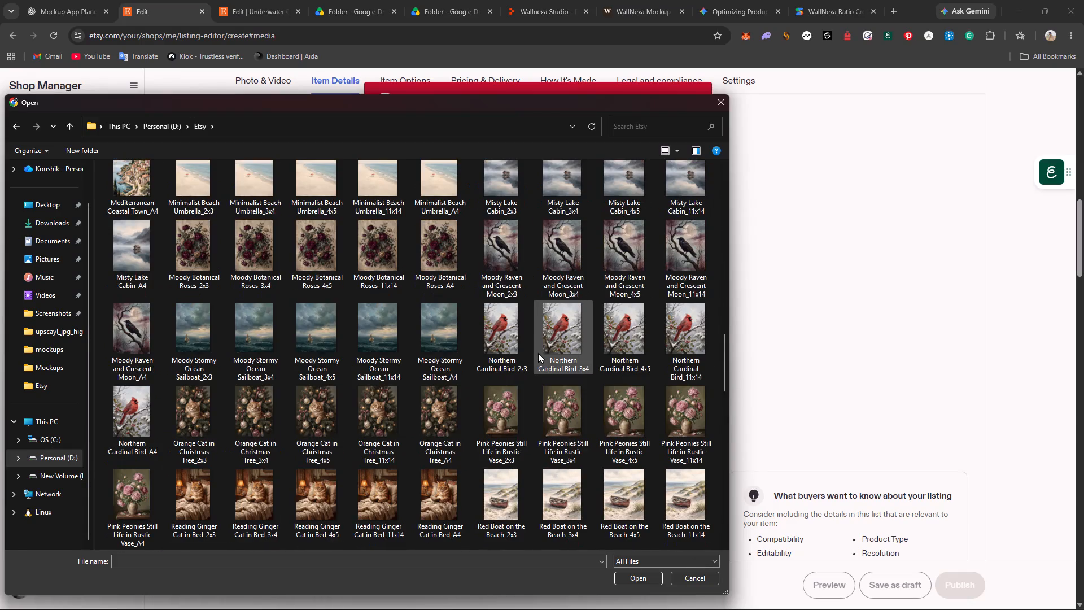
pyautogui.scroll(-1, 538, 353)
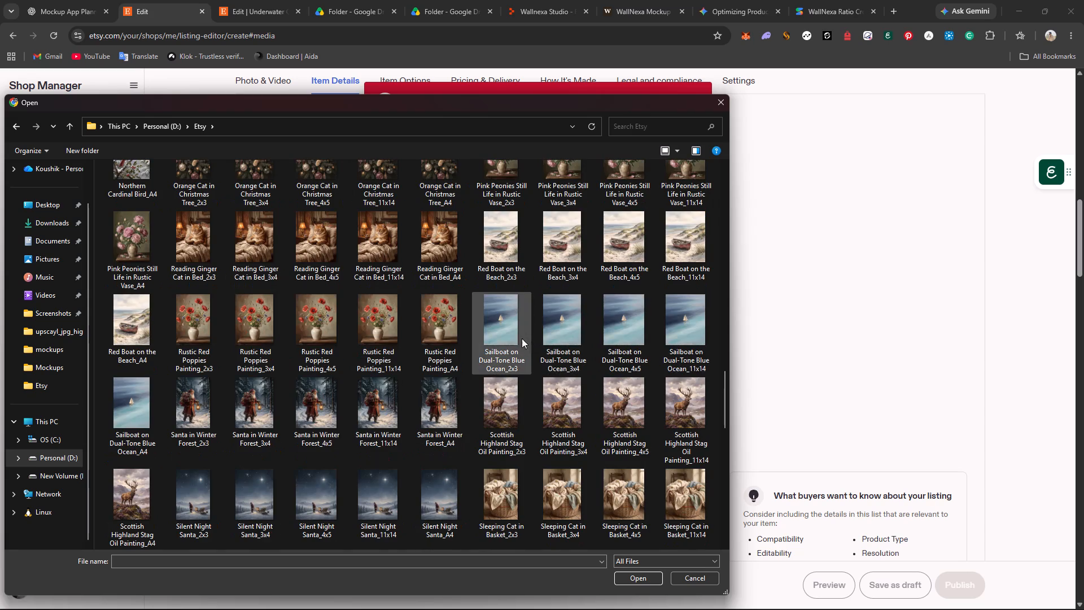
pyautogui.scroll(-1, 521, 352)
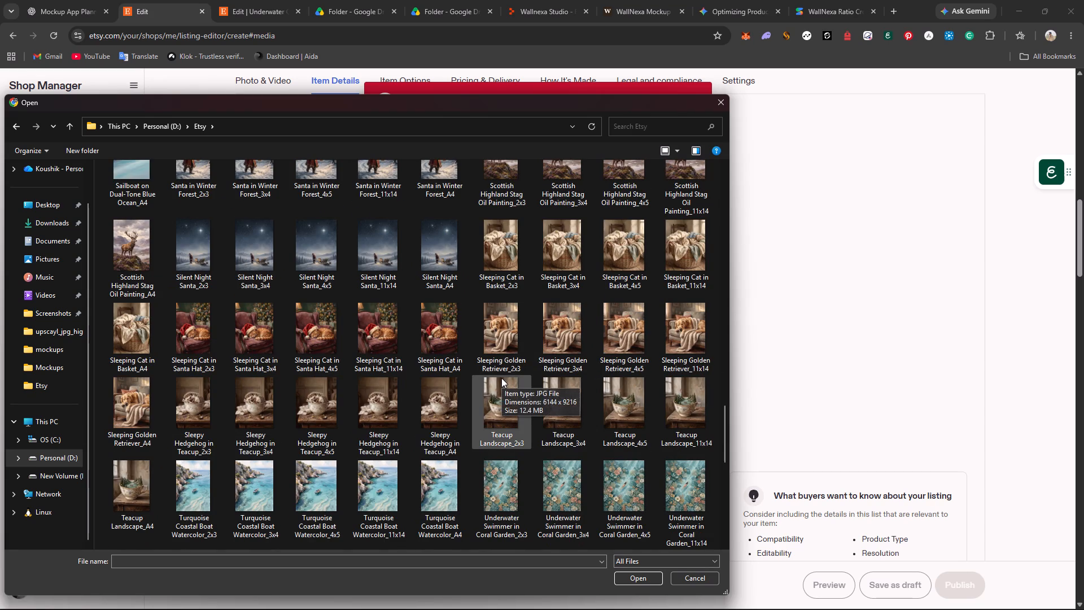
pyautogui.scroll(-1, 501, 378)
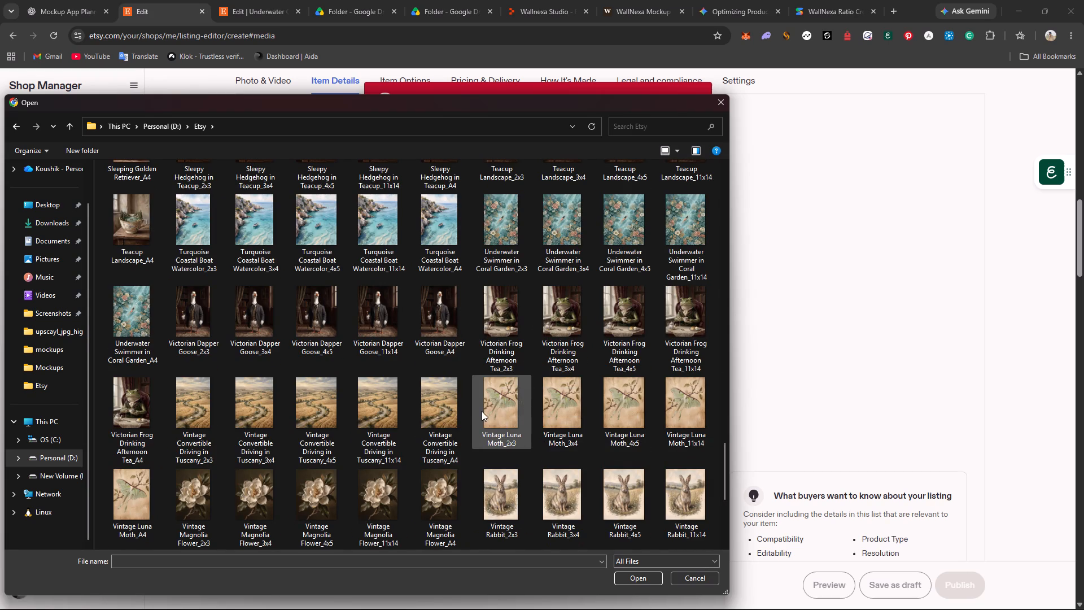
pyautogui.moveTo(470, 407); pyautogui.dragTo(535, 408)
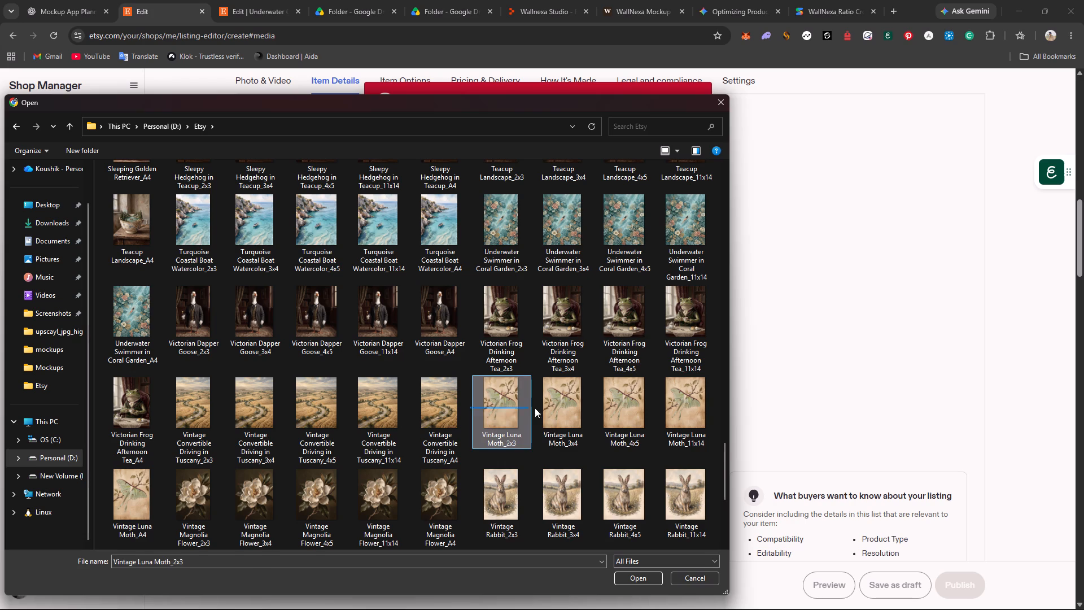
pyautogui.moveTo(535, 408); pyautogui.dragTo(693, 417)
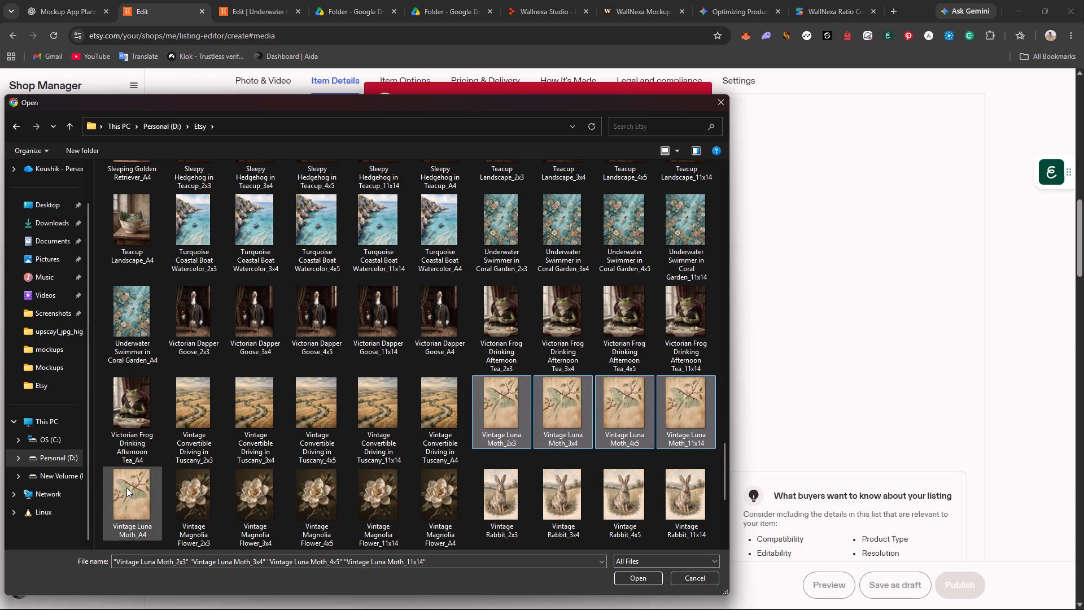
pyautogui.keyDown('ctrl'); pyautogui.click(126, 487); pyautogui.keyUp('ctrl')
pyautogui.click(642, 574)
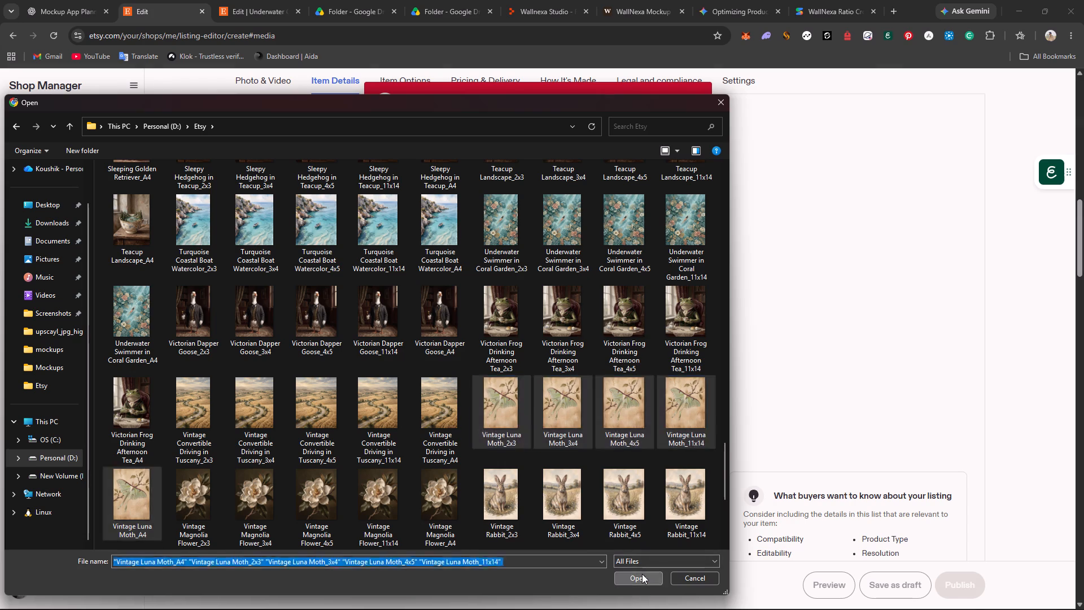